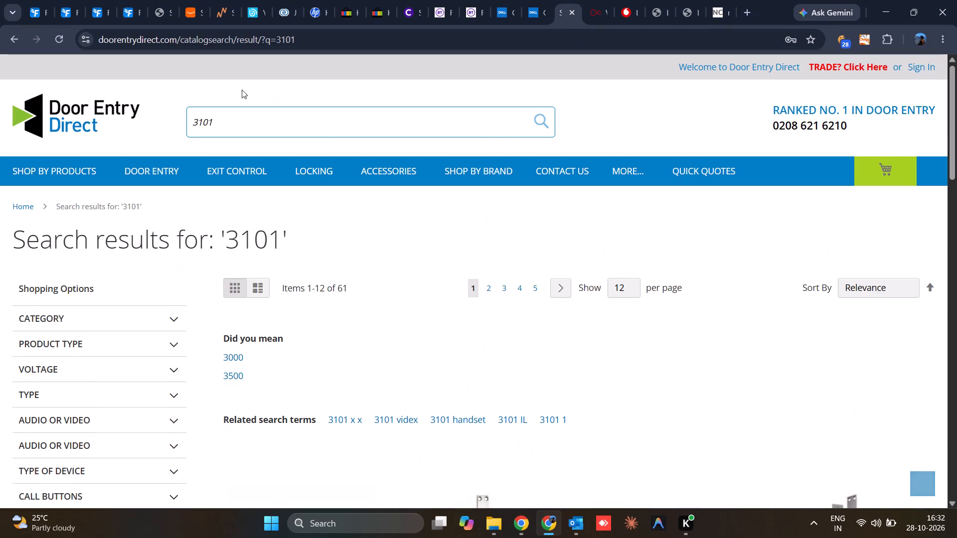
Search the Door Entry Direct catalogue for "art 3101" and look through the results.
click(195, 123)
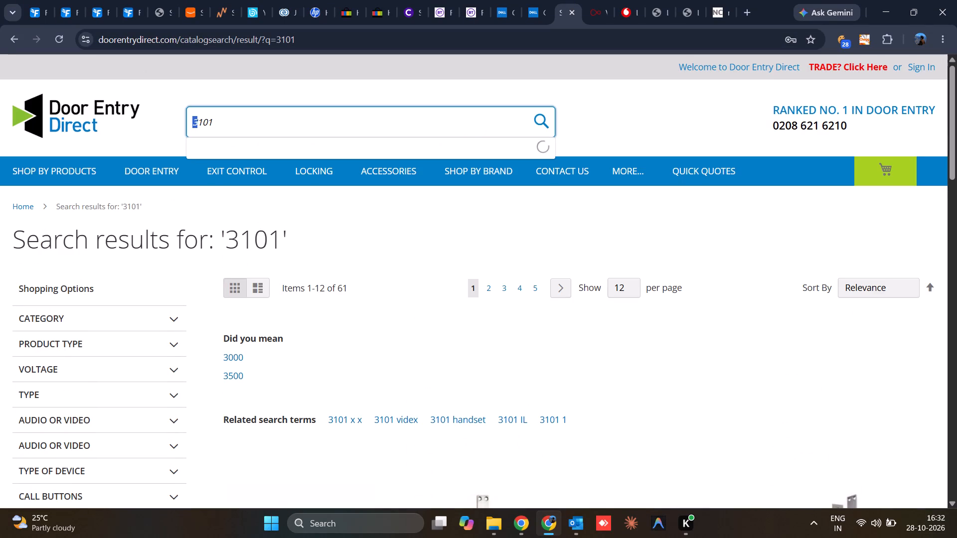
click(208, 120)
click(195, 121)
click(191, 122)
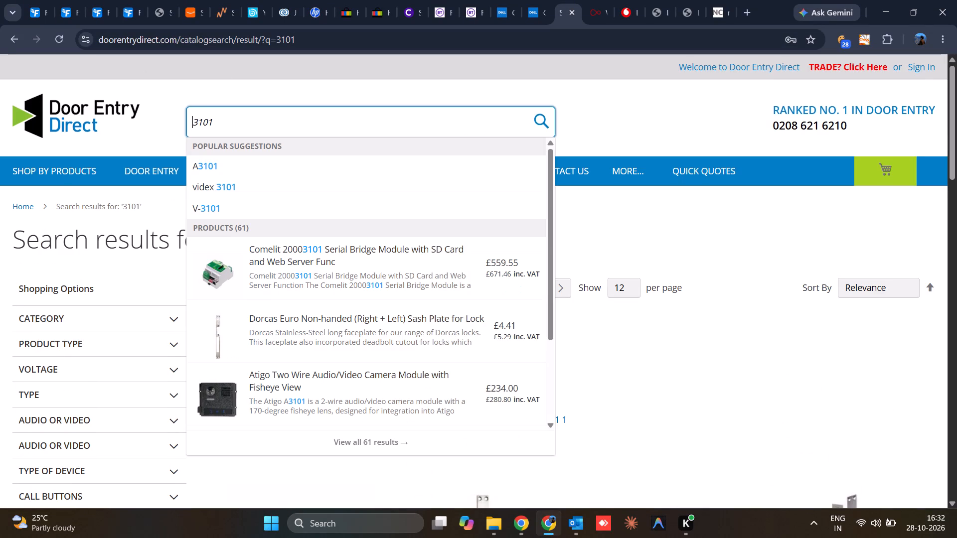
text(art)
key(space)
key(Return)
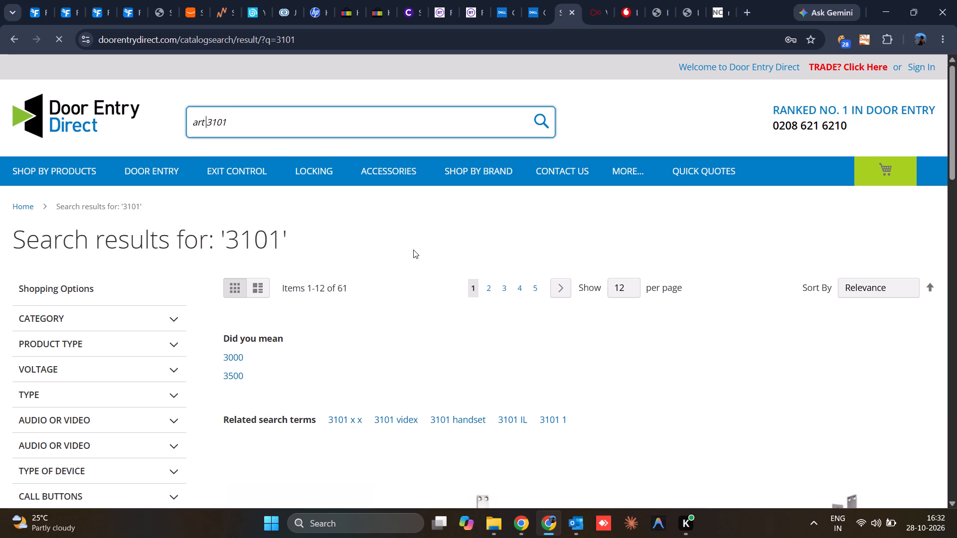
scroll(351, 264, down, 4)
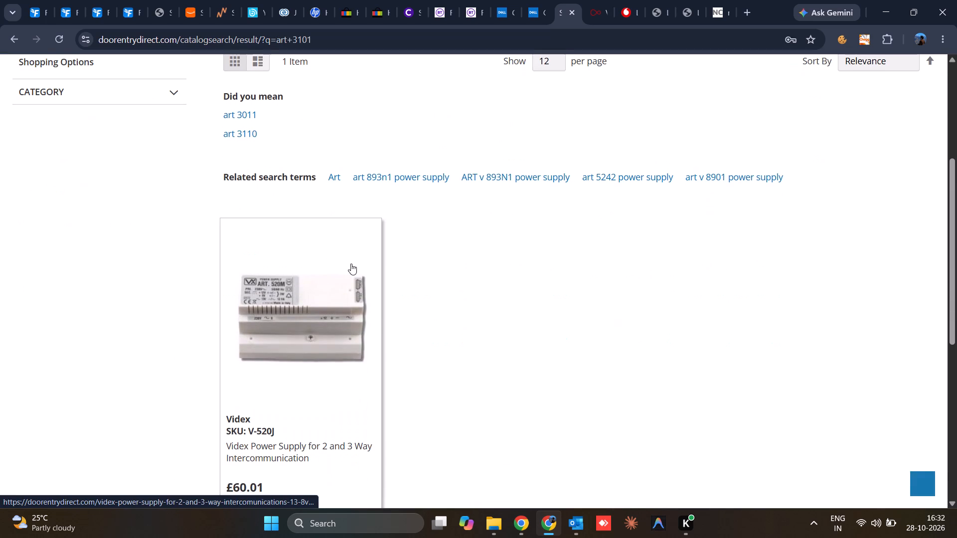
scroll(353, 270, down, 2)
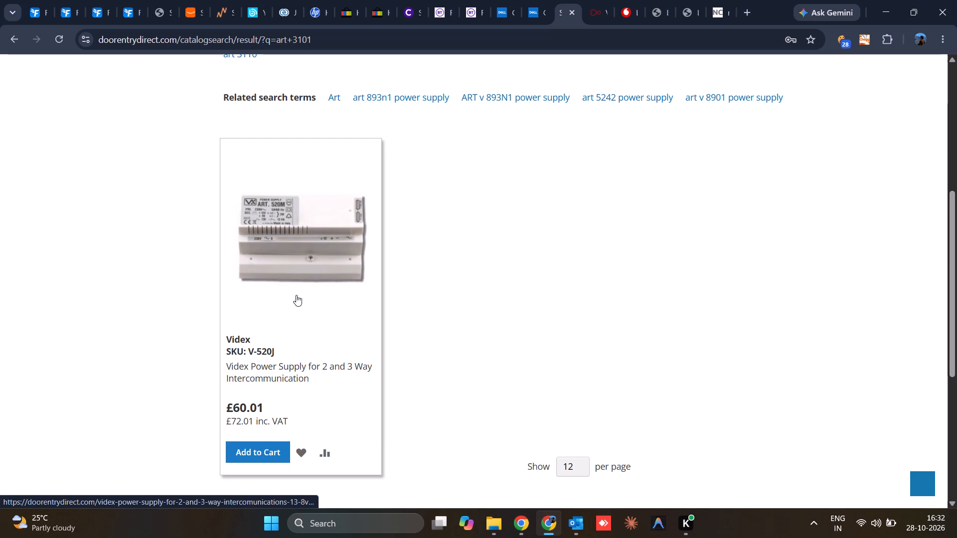
Examine the product page of the Videx Power Supply for 2 and 3 Way Intercommunication, then return to the search results.
click(298, 268)
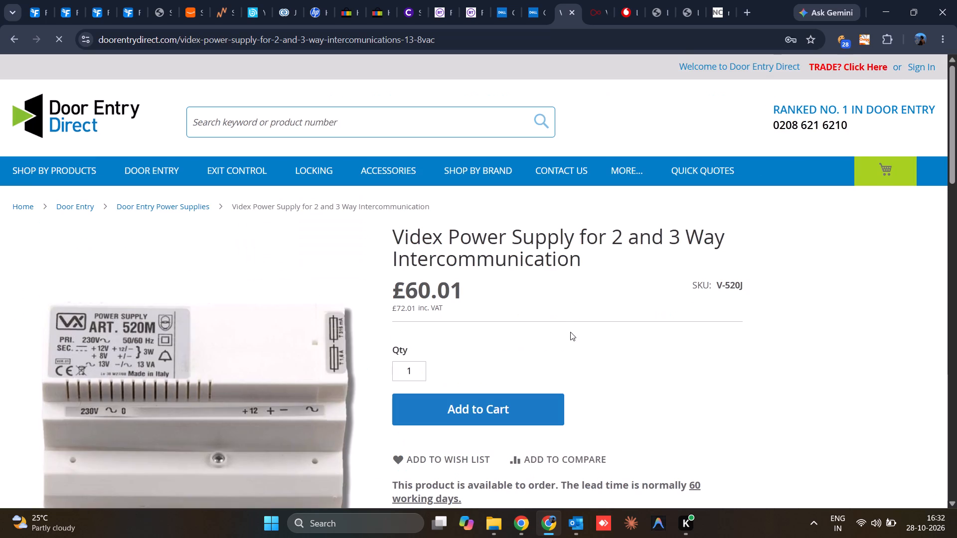
scroll(565, 322, down, 1)
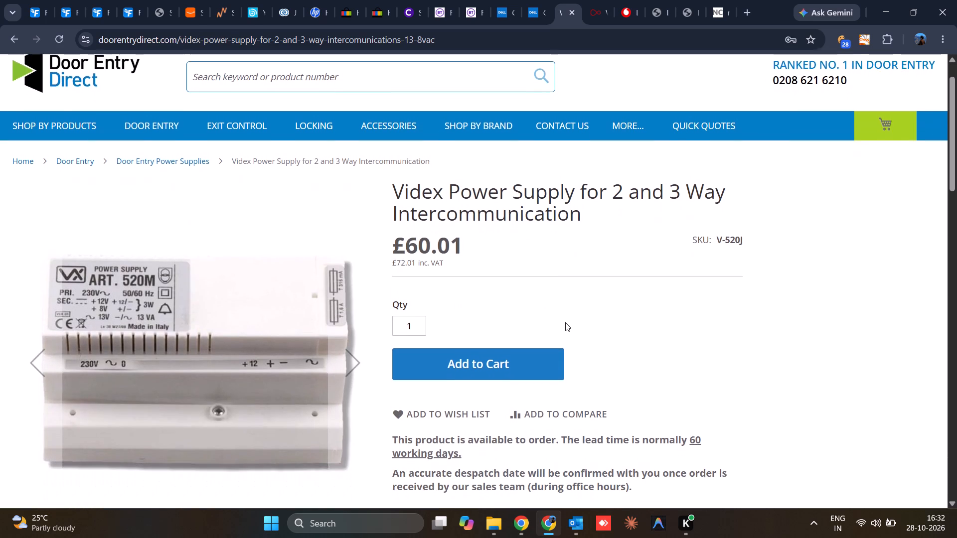
scroll(565, 322, down, 1)
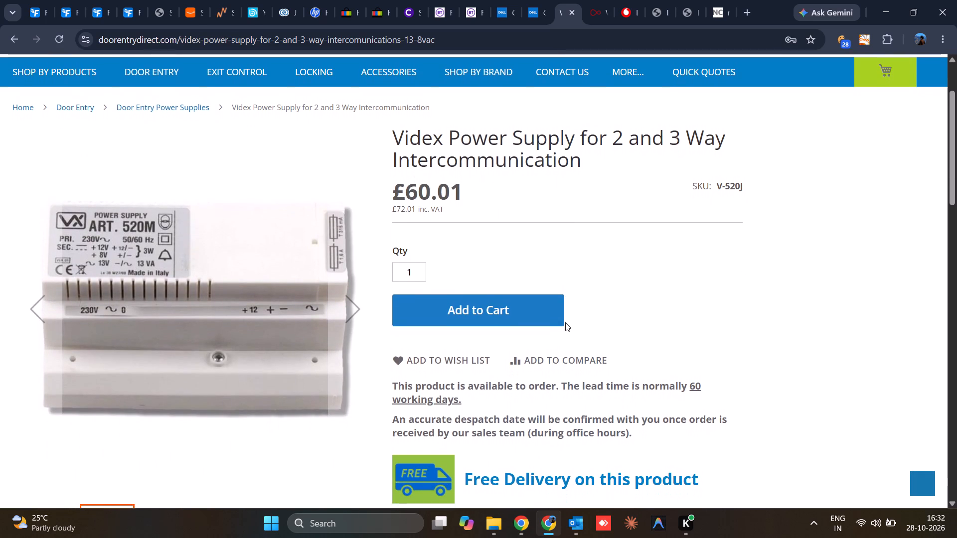
scroll(565, 322, down, 1)
scroll(565, 322, left, 2)
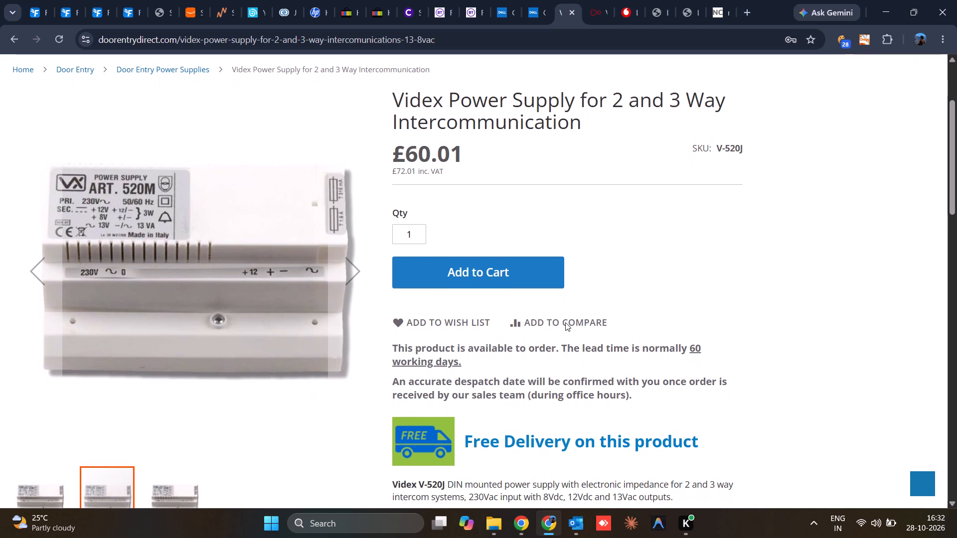
scroll(565, 322, left, 2)
scroll(565, 322, down, 1)
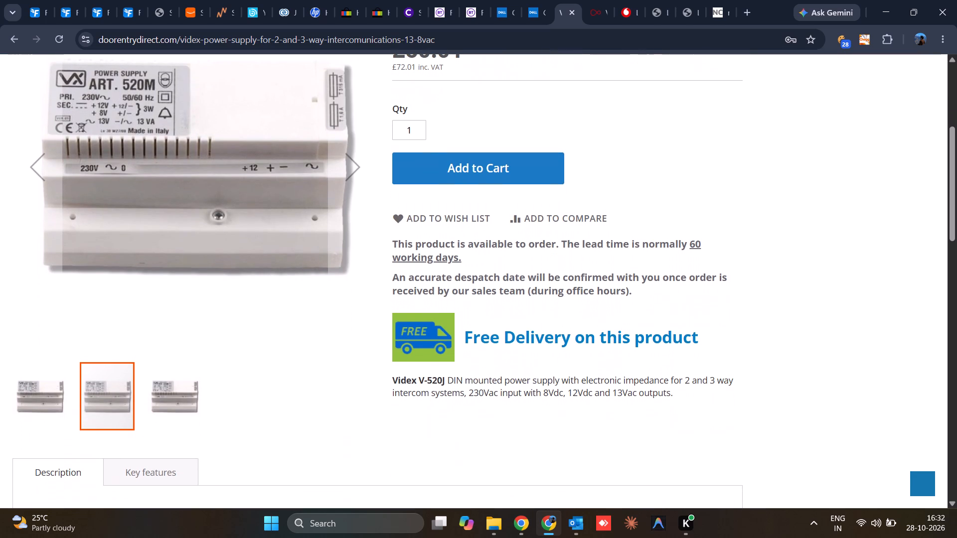
scroll(562, 325, right, 11)
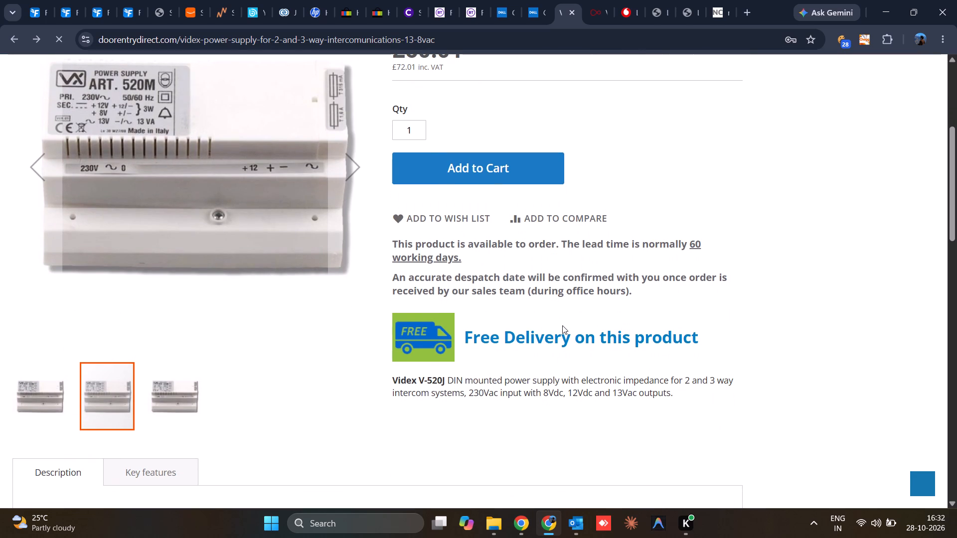
scroll(562, 325, right, 3)
scroll(523, 299, up, 6)
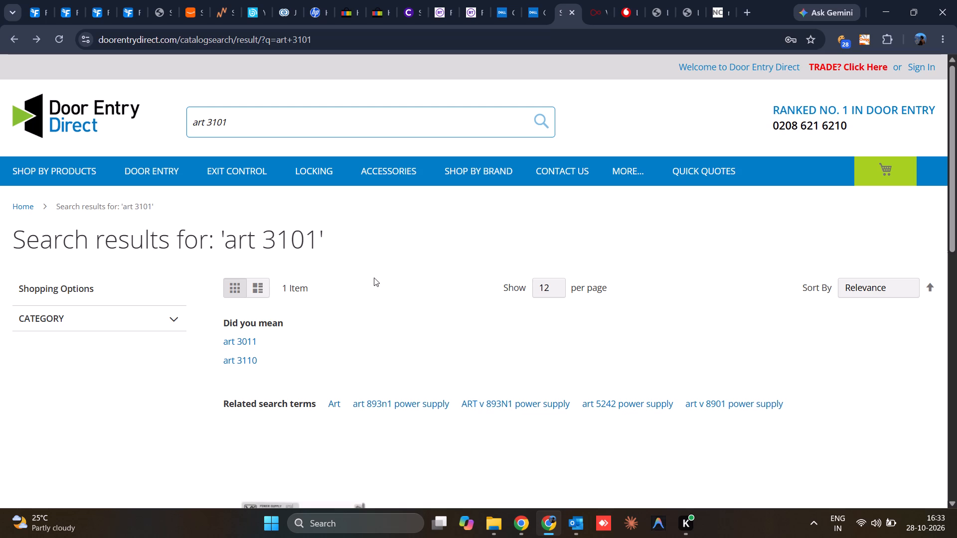
Switch to FreeAgent and search the accounts for "abbie".
click(131, 0)
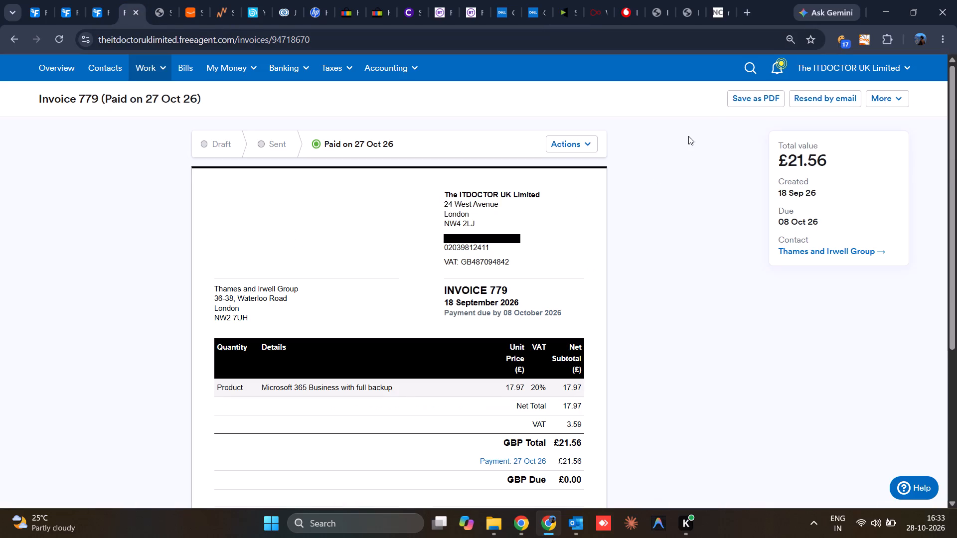
scroll(709, 112, up, 1)
click(742, 69)
text(abbie)
key(Return)
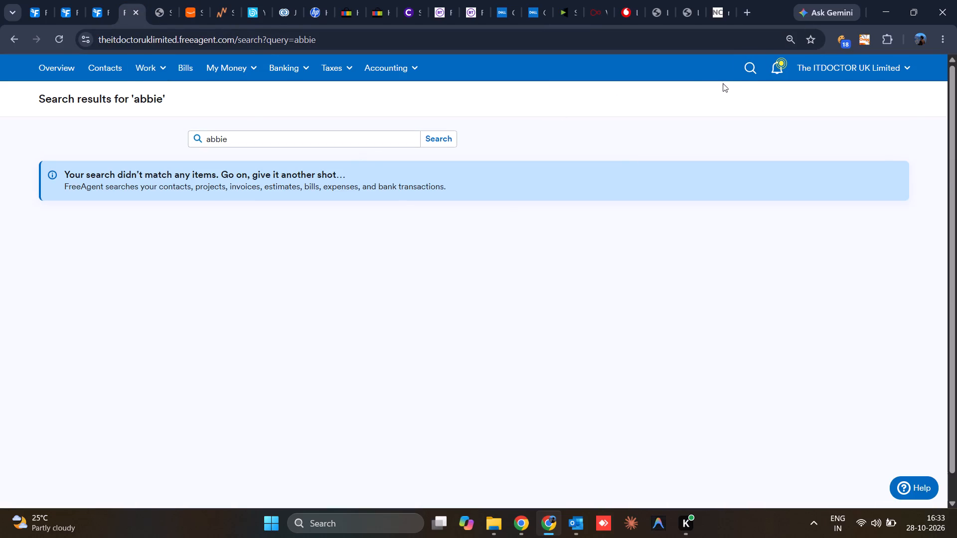
Search FreeAgent for "grangeview" and open the Grangeview contact.
click(743, 77)
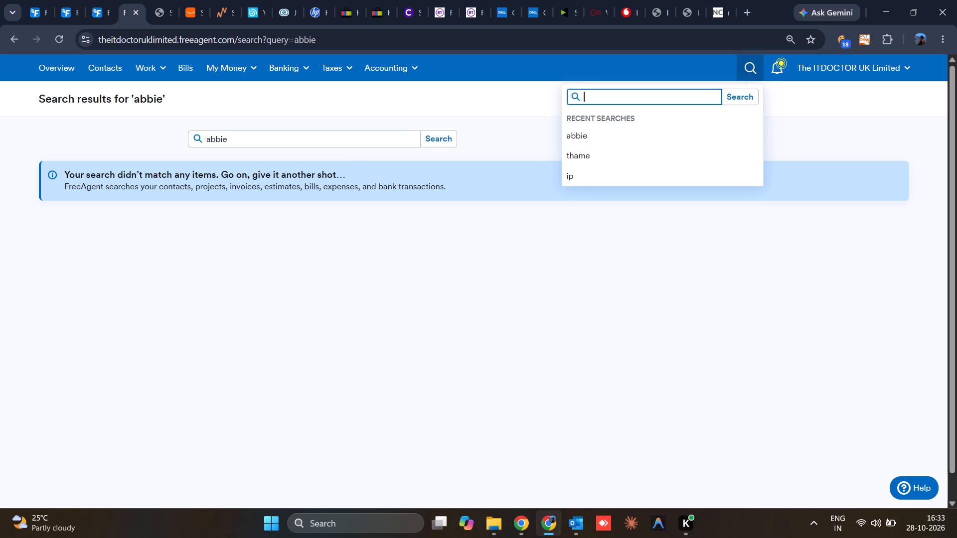
text(grangeview)
key(Return)
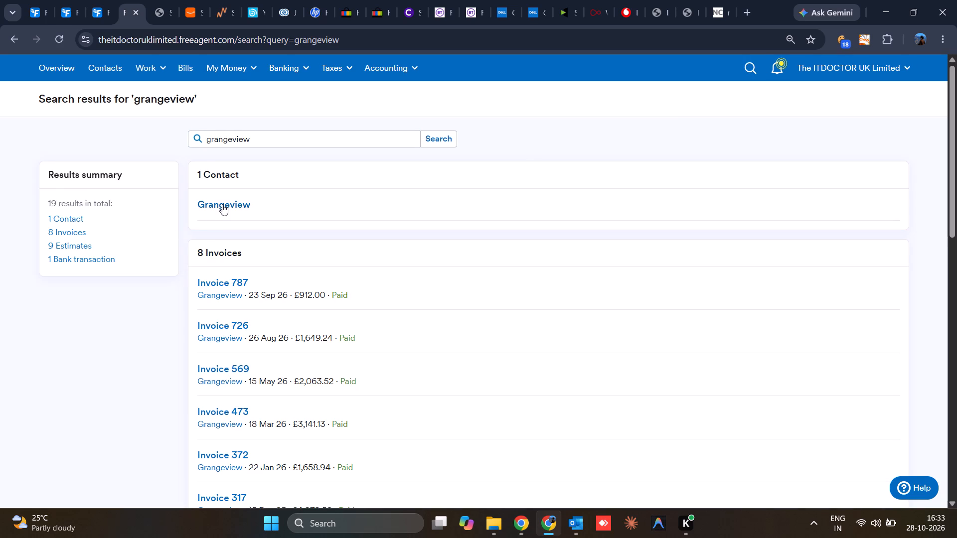
click(222, 204)
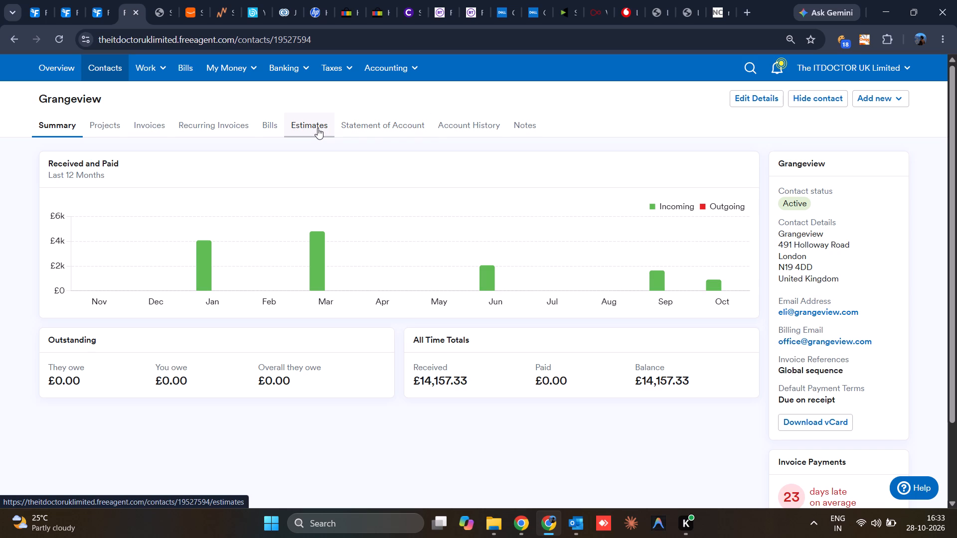
Review Grangeview's draft estimate 255 from the contact's estimates, then return to the estimates list.
click(318, 128)
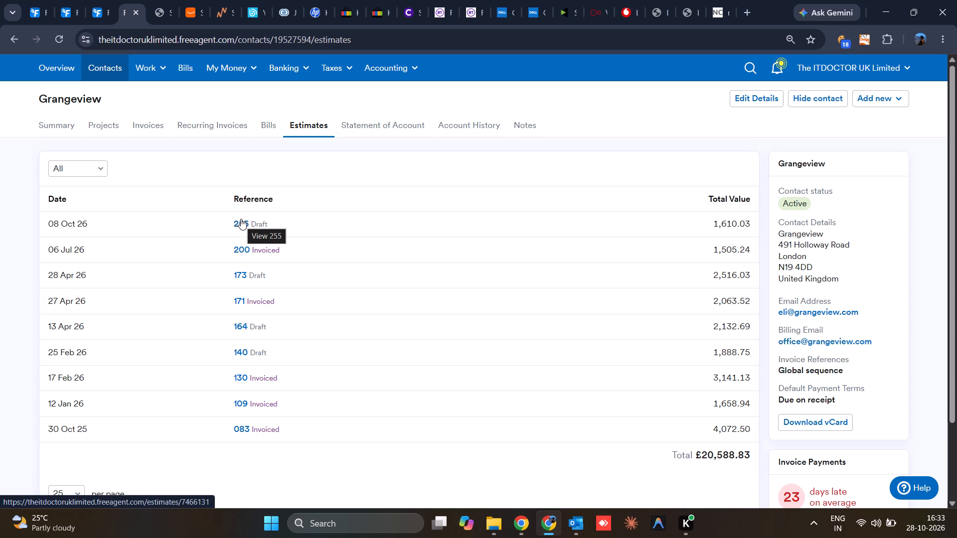
click(241, 219)
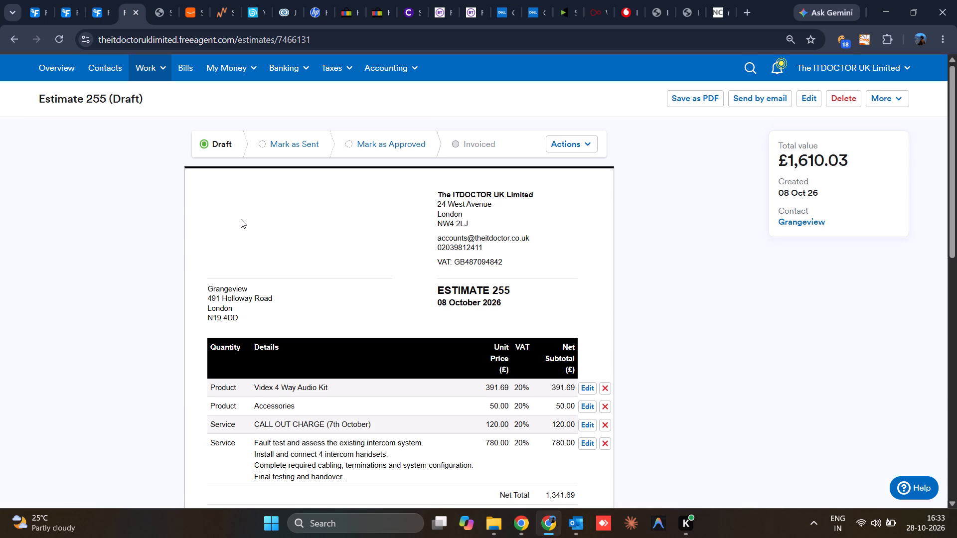
scroll(241, 219, right, 8)
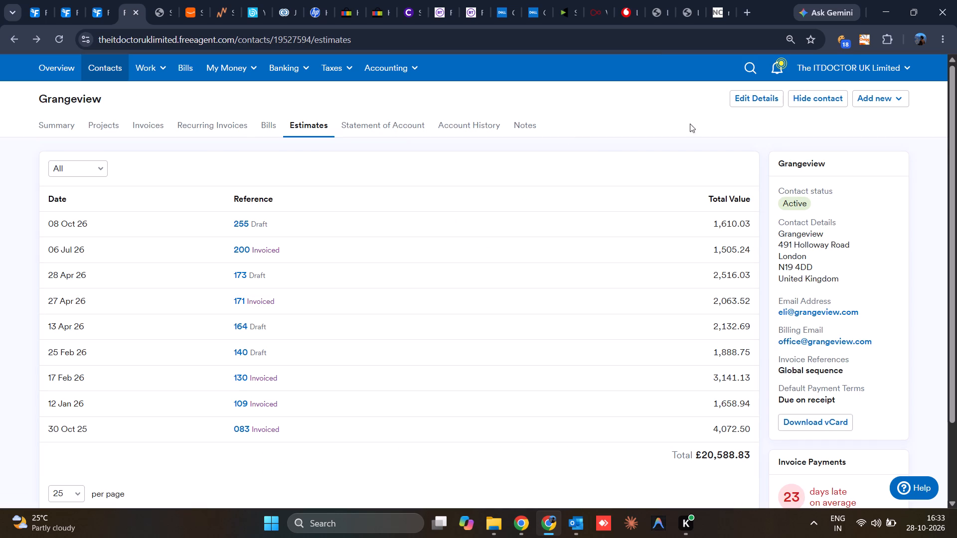
Create a new draft estimate for the Grangeview contact.
click(879, 101)
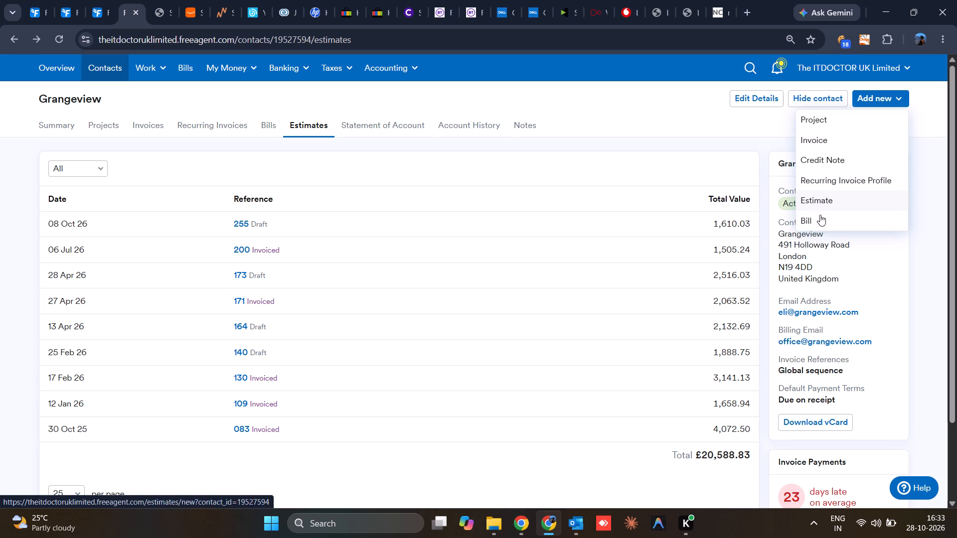
click(820, 201)
scroll(239, 369, down, 3)
click(264, 406)
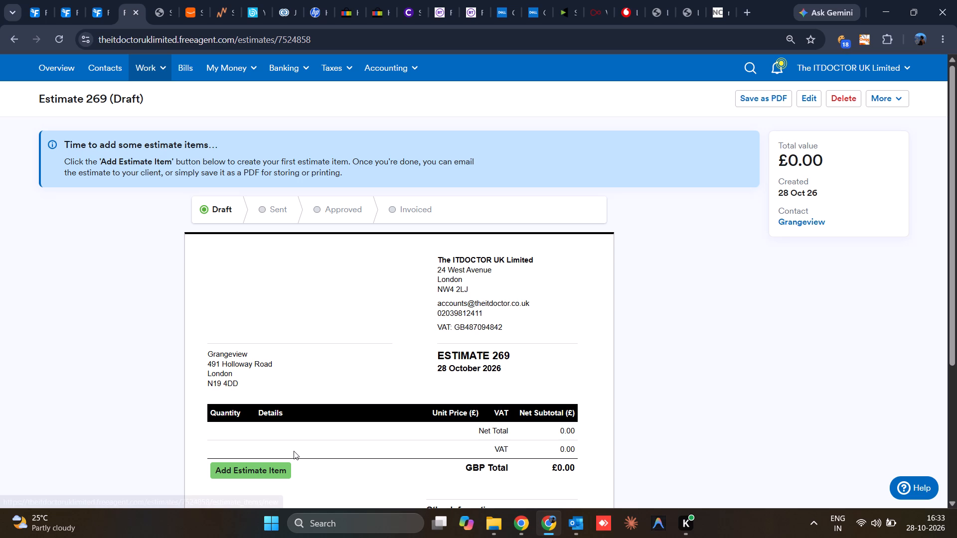
Switch back to the Door Entry Direct search results for "art 3101".
click(569, 13)
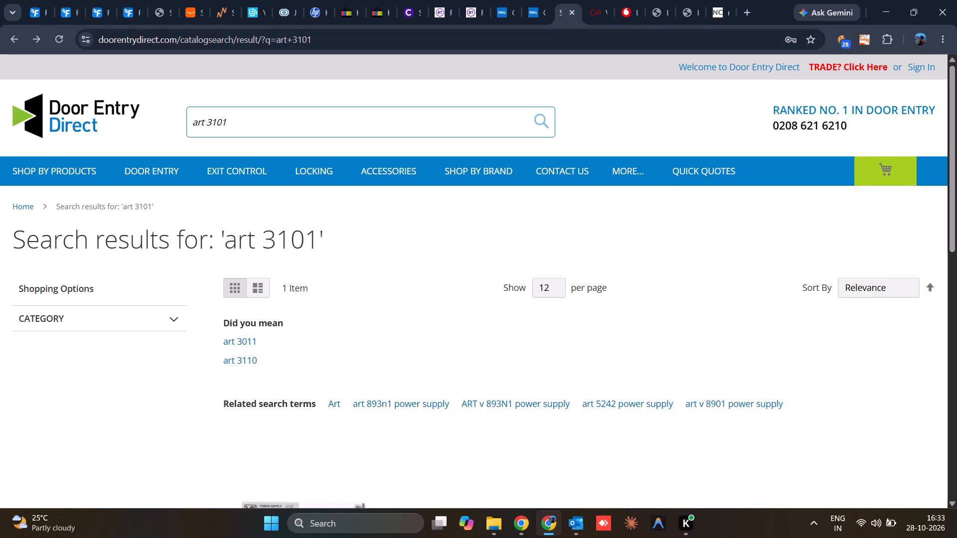
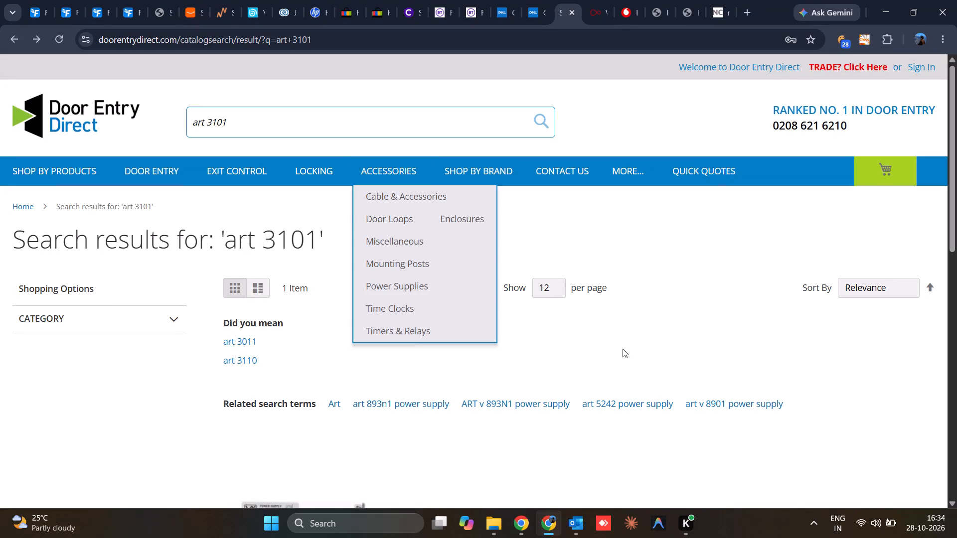
Review the product listed in the Door Entry Direct search results for "art 3101".
scroll(613, 360, down, 7)
scroll(613, 360, left, 1)
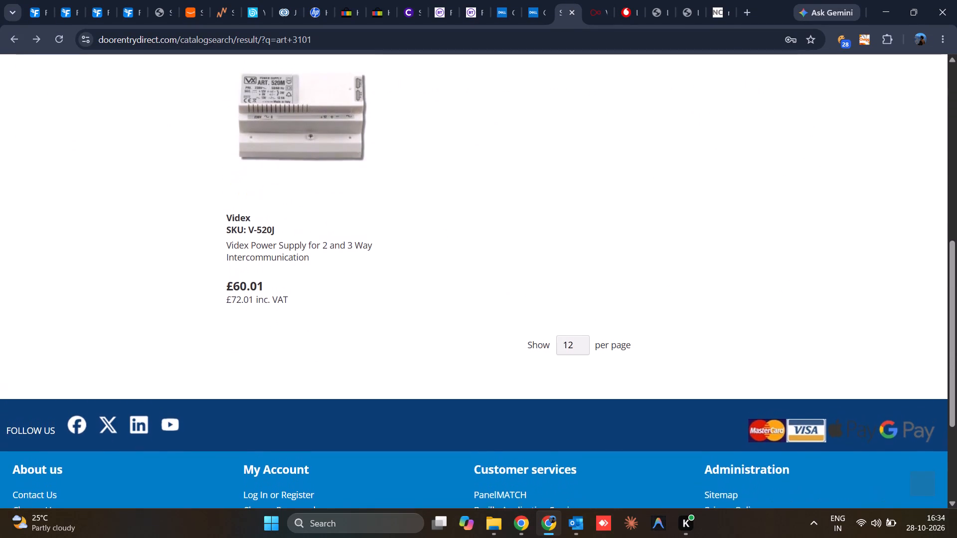
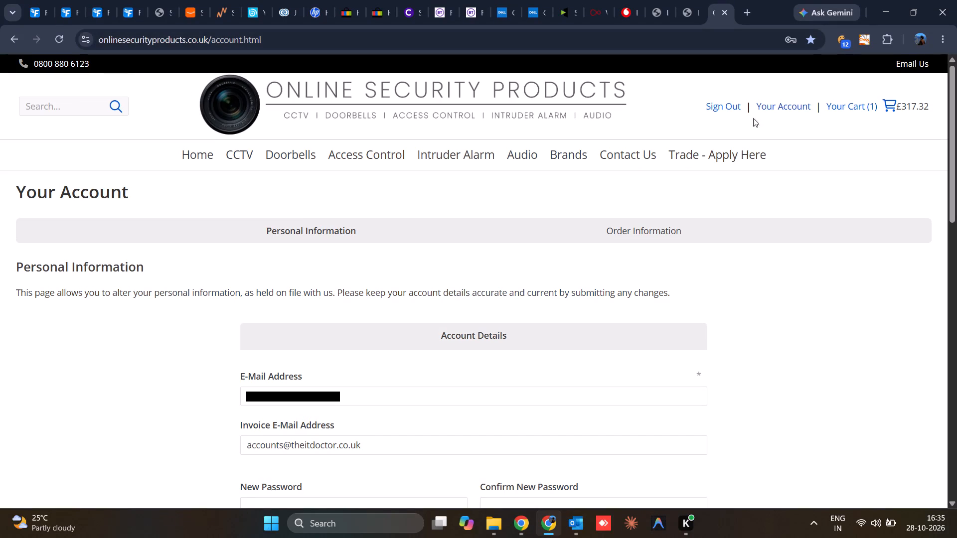
Search the Online Security Products website for "art 3101".
click(48, 103)
text(art)
key(space)
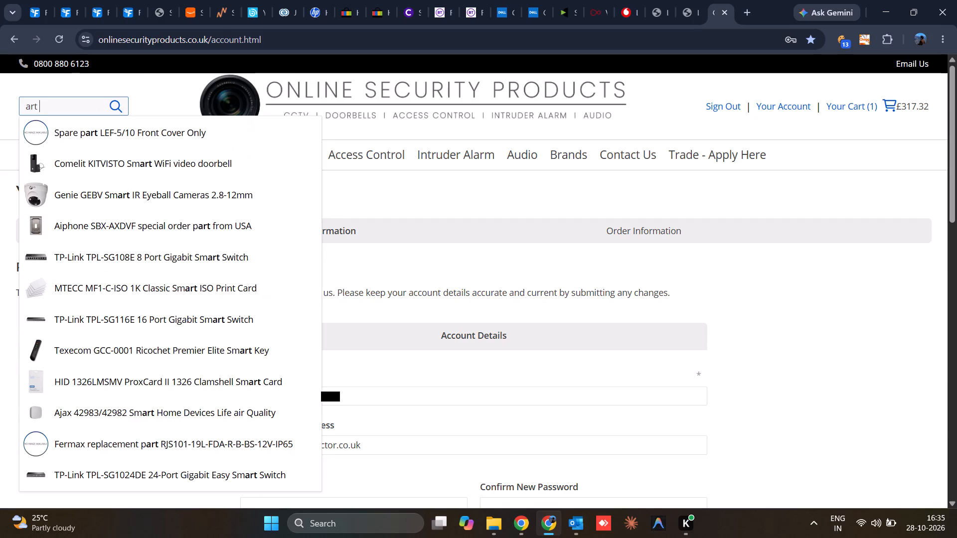
text(3101)
key(Return)
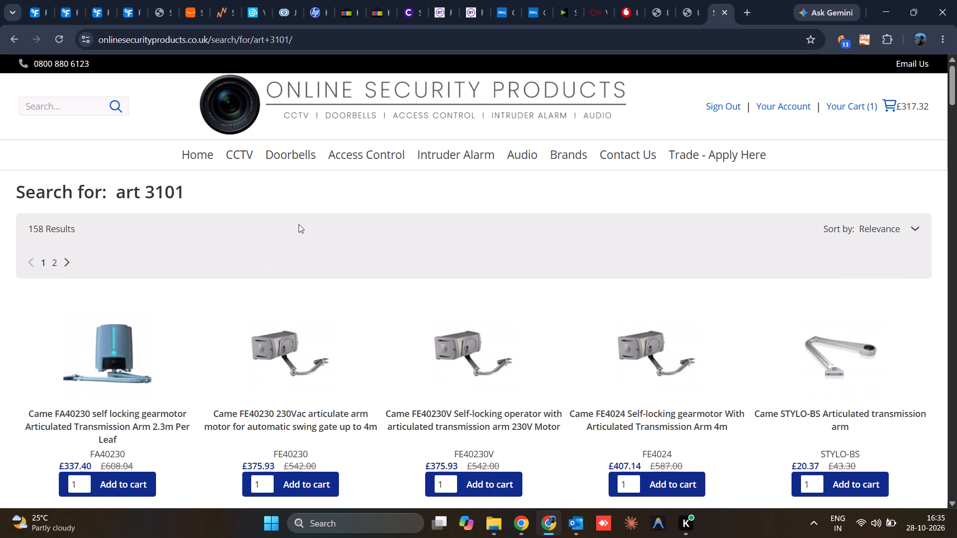
Examine the "art 3101" search results for the matching door entry product and its price.
scroll(299, 224, left, 7)
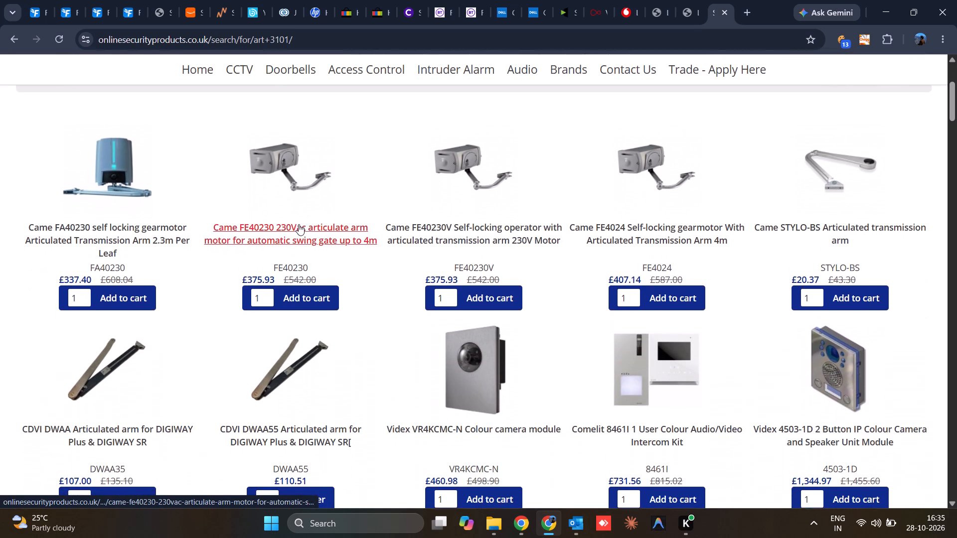
scroll(299, 224, down, 5)
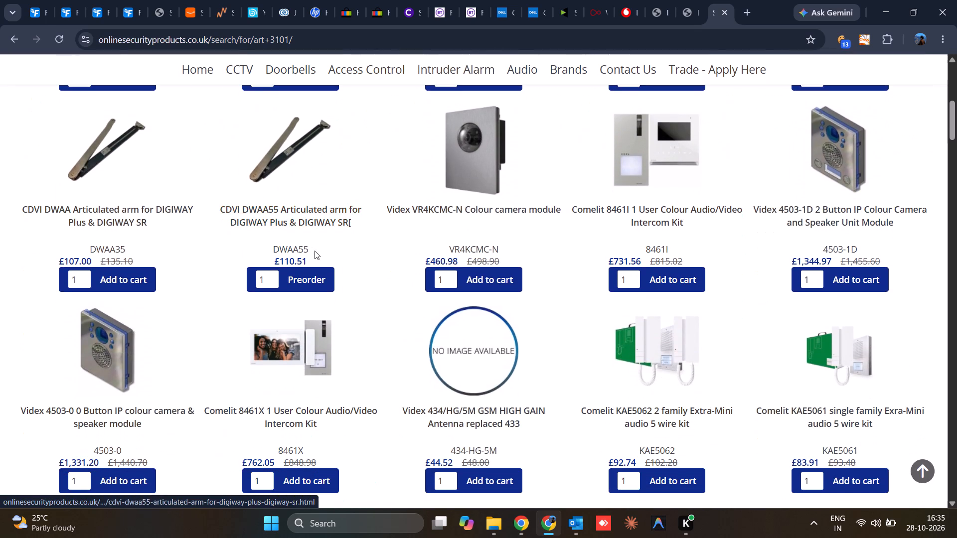
scroll(315, 251, left, 6)
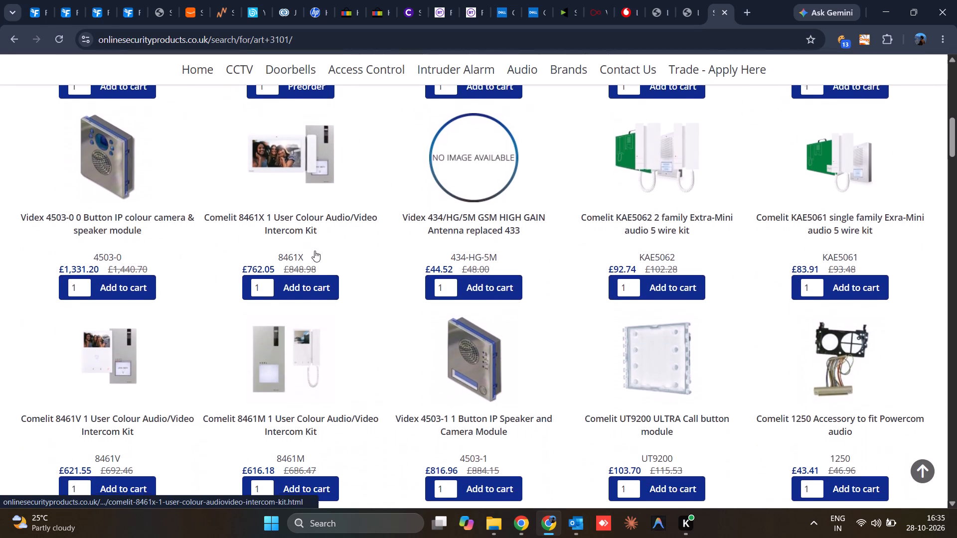
scroll(315, 251, left, 5)
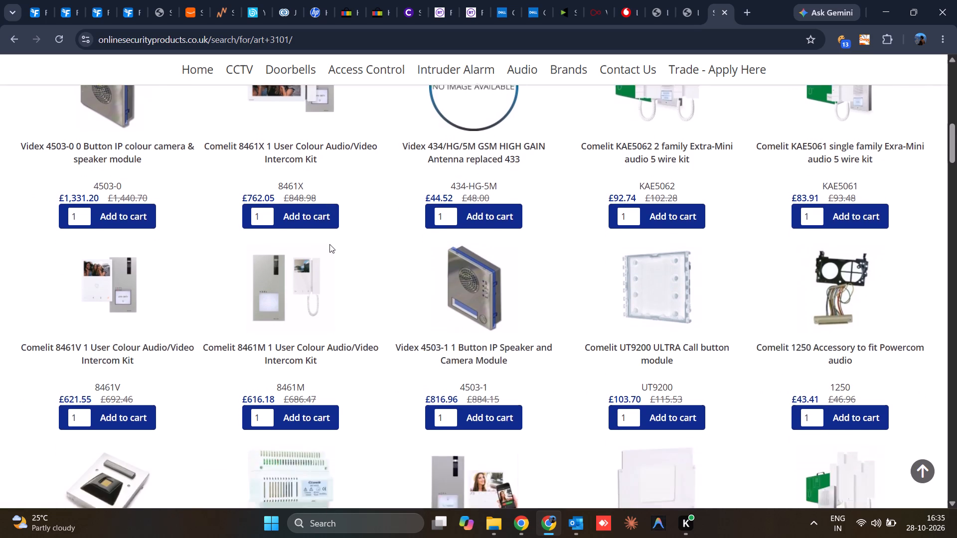
scroll(329, 244, left, 12)
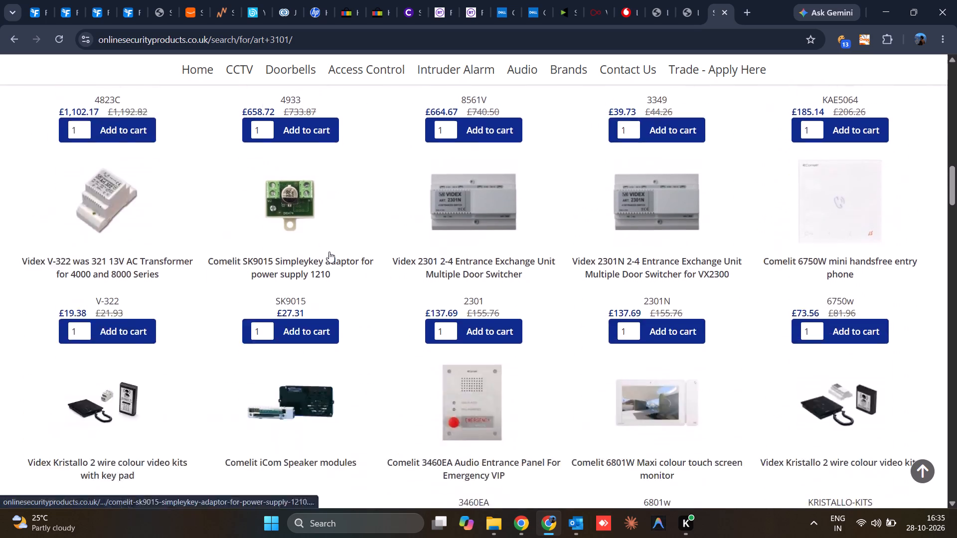
scroll(329, 249, left, 7)
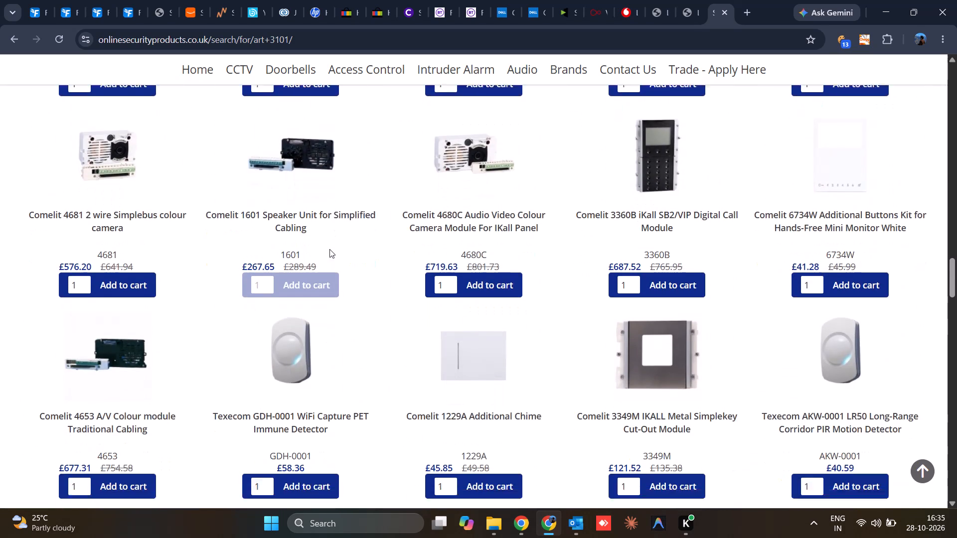
scroll(329, 249, up, 3)
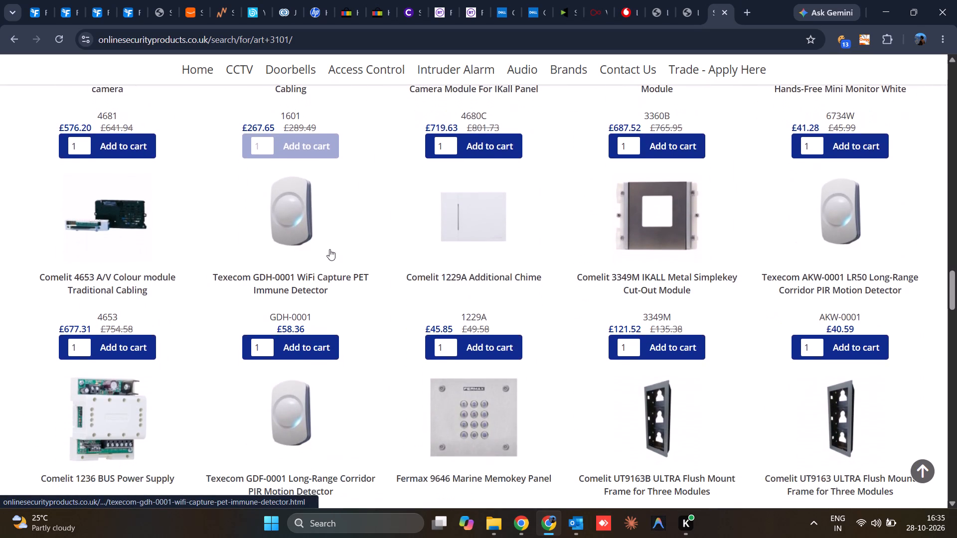
scroll(329, 249, up, 13)
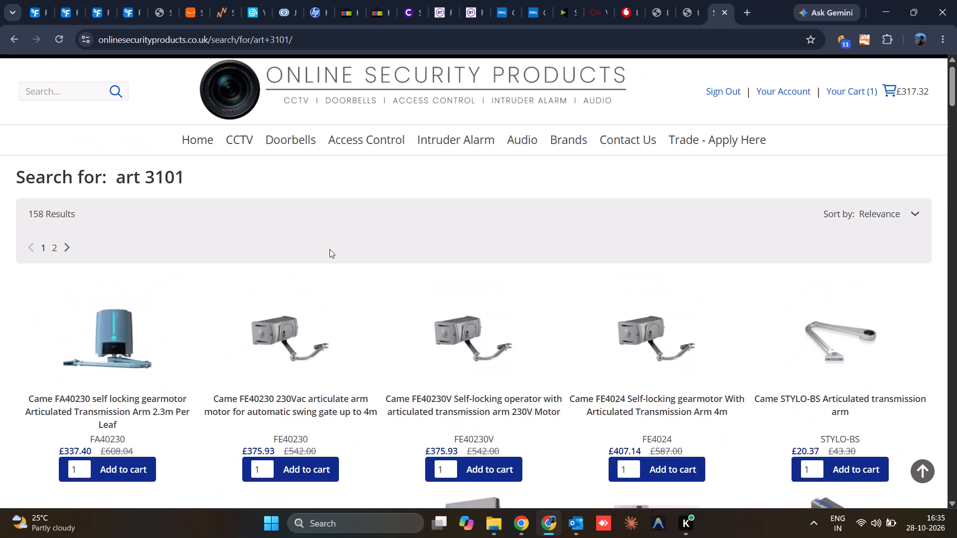
scroll(329, 249, left, 1)
scroll(334, 246, up, 1)
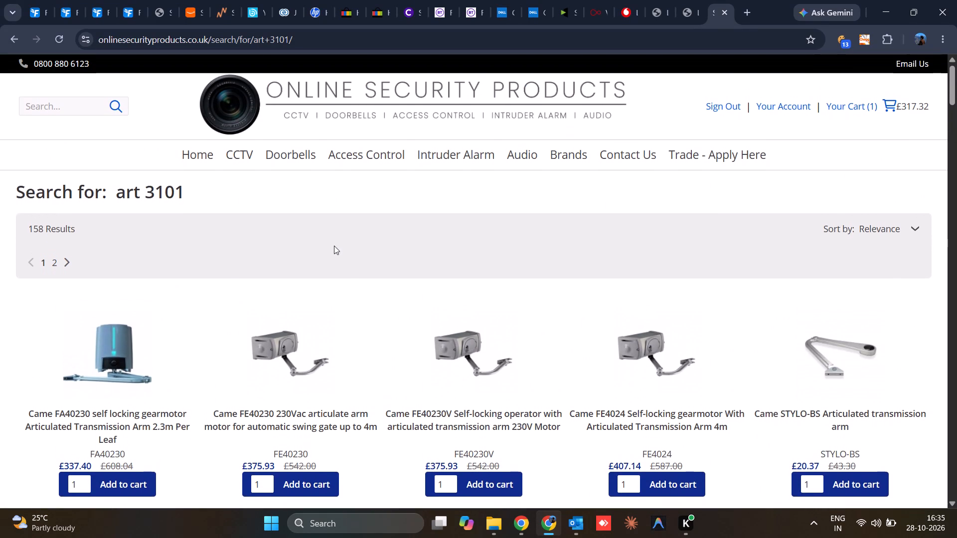
scroll(334, 246, up, 1)
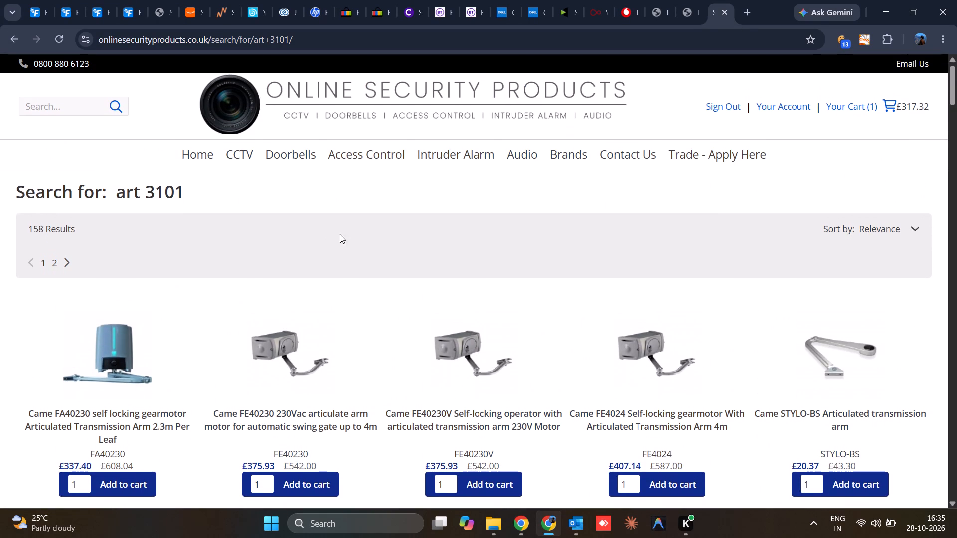
Search Online Security Products again using only the product number "3101".
click(43, 108)
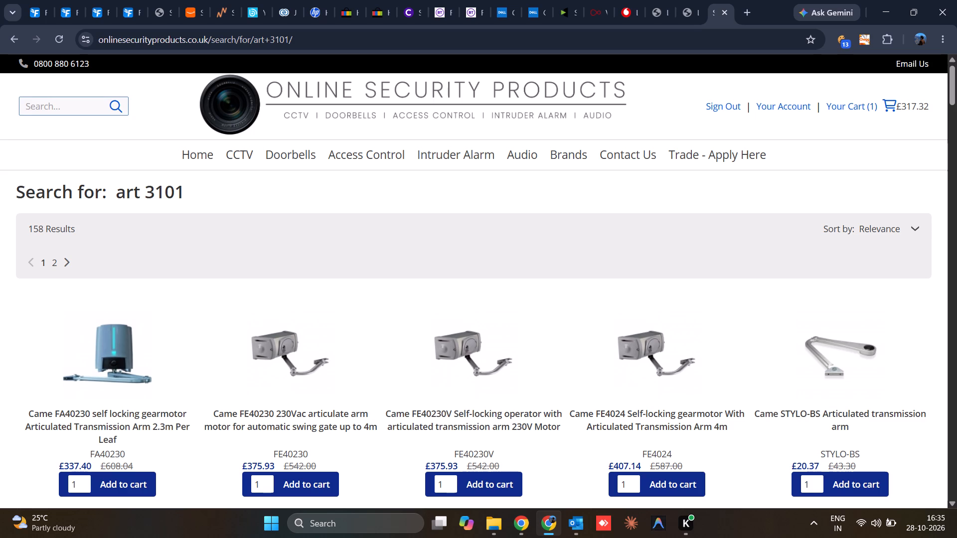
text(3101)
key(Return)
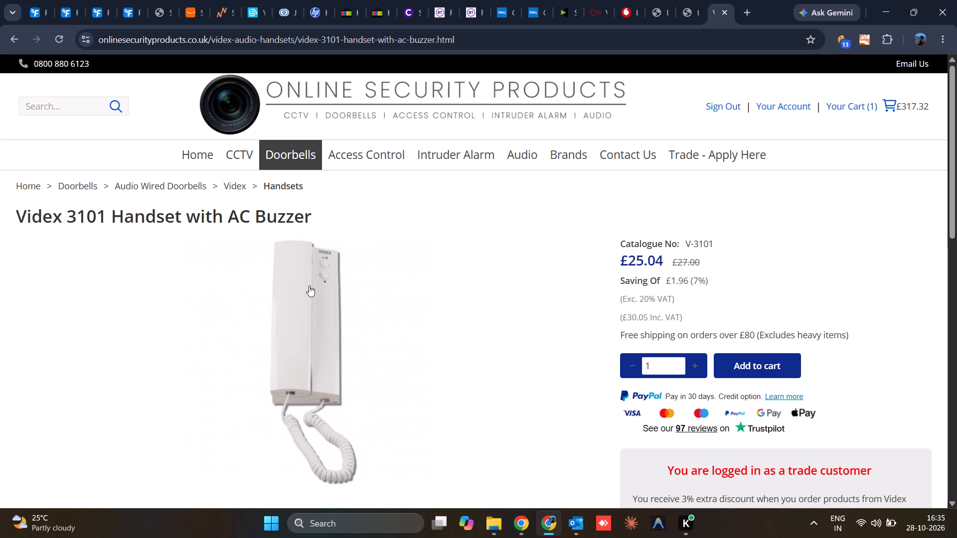
Capture a rectangular screenshot of the Videx 3101 Handset with AC Buzzer listing, covering its title, image, catalogue number and price.
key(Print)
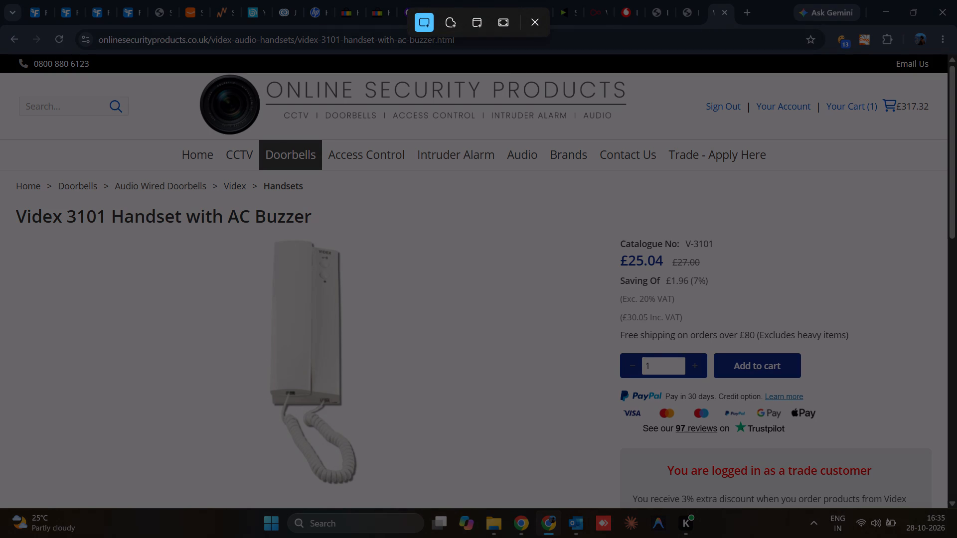
drag(8, 198, 865, 474)
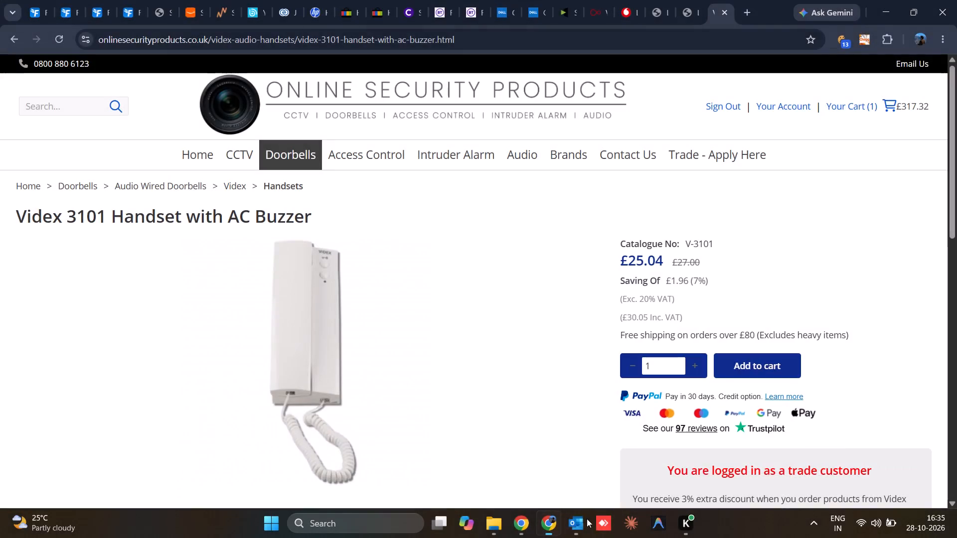
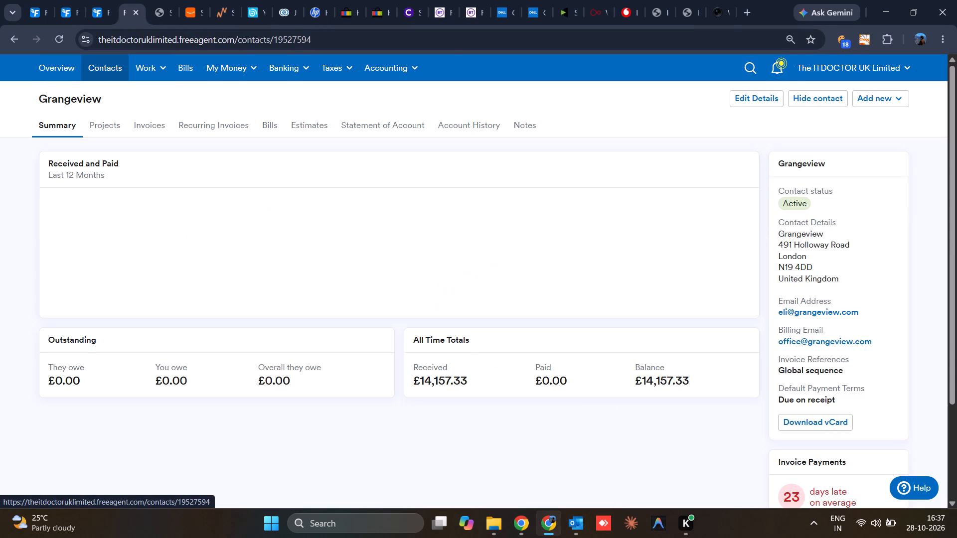
Look through Grangeview's existing estimates and review the line items of draft estimate 255.
click(305, 128)
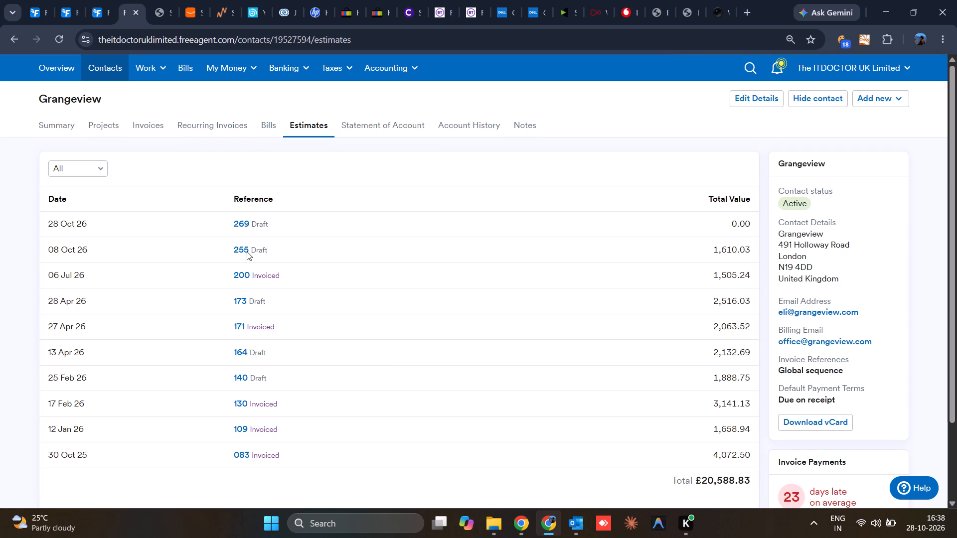
click(239, 251)
scroll(240, 250, down, 1)
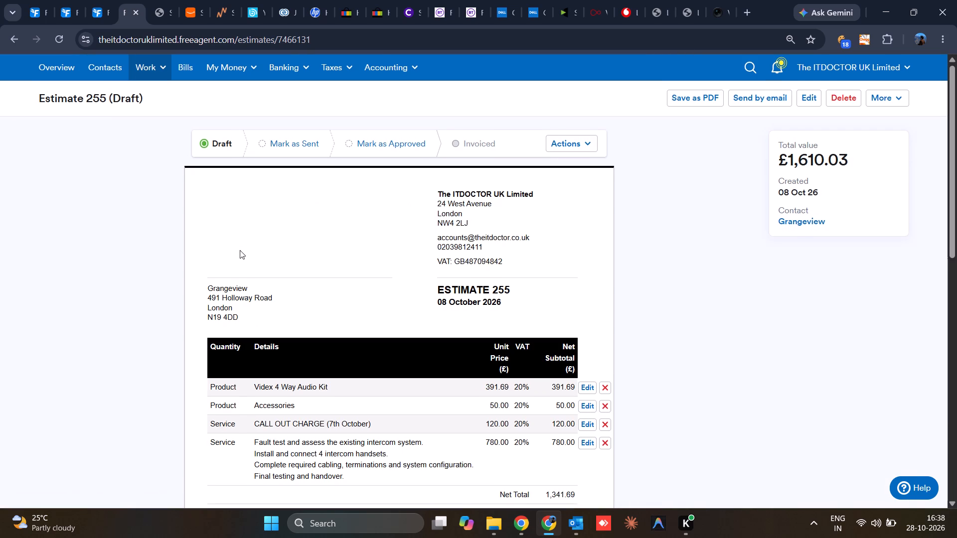
scroll(240, 250, down, 1)
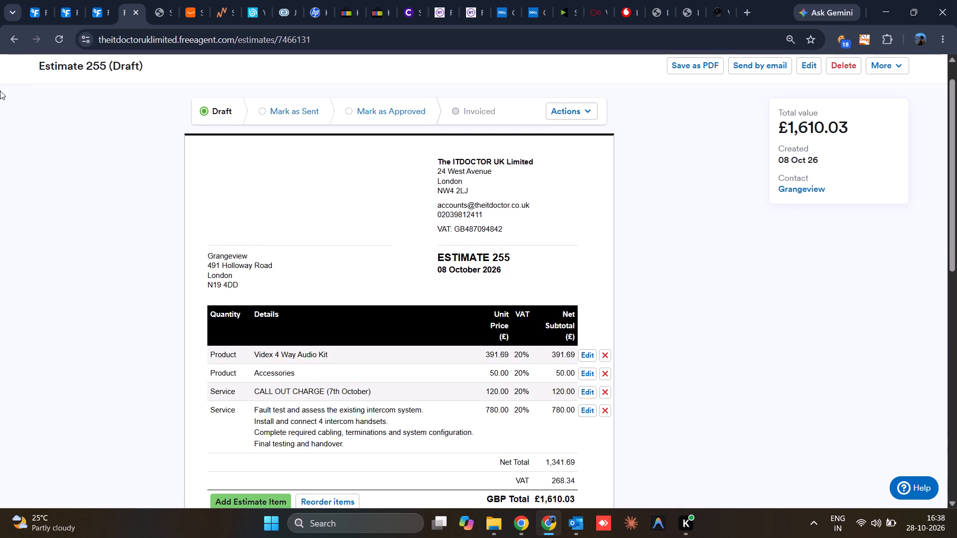
click(10, 35)
click(11, 39)
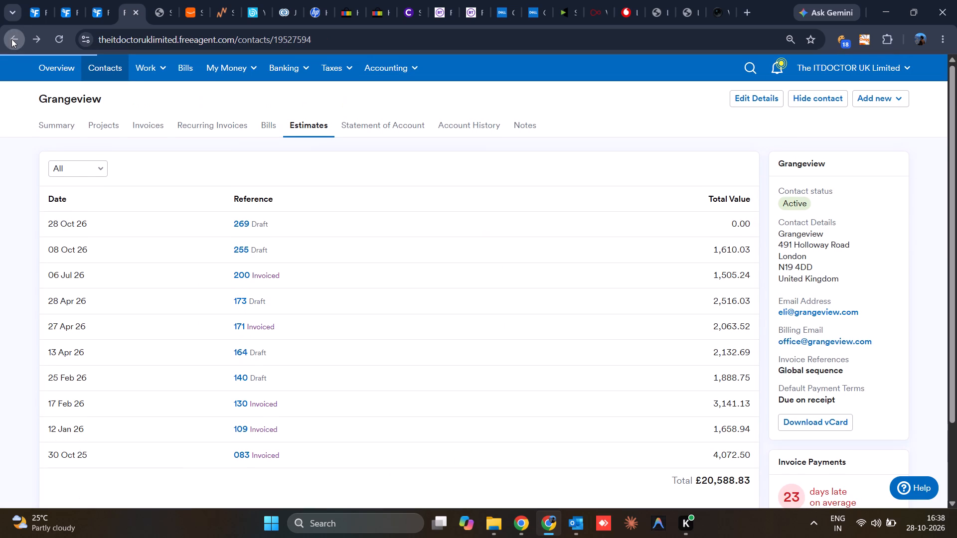
click(36, 37)
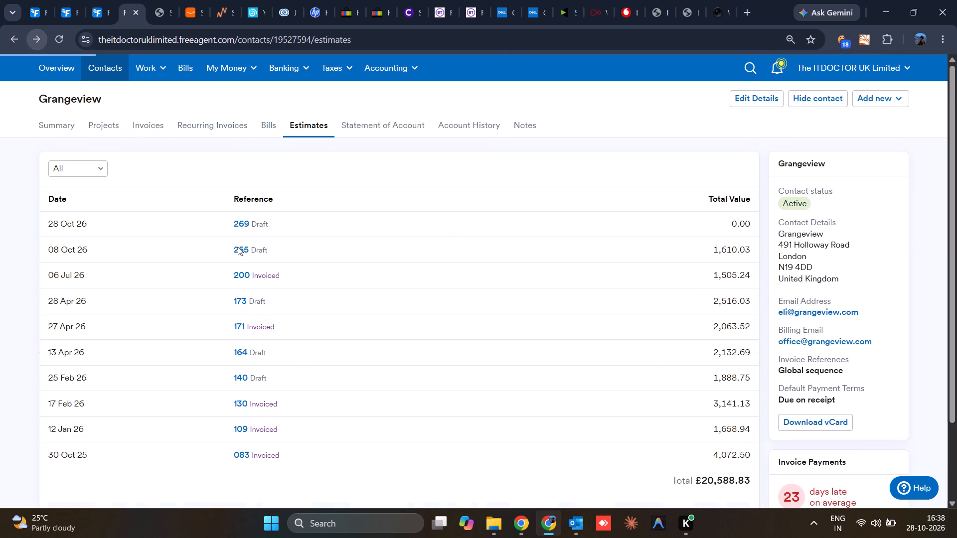
Start a new item in Grangeview's draft estimate 269, with the product title "Videx 3101 Handset with AC Buzzer" copied from Online Security Products as its details.
click(245, 222)
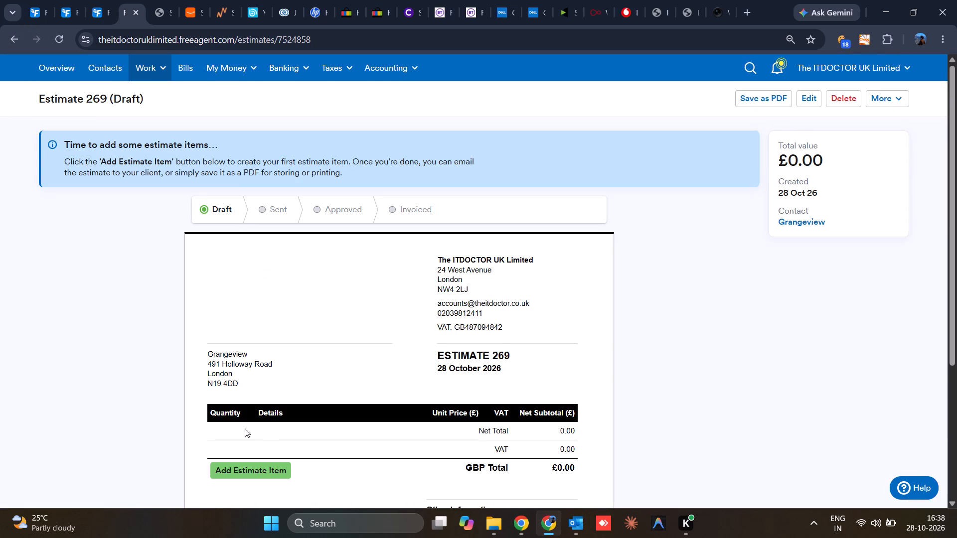
scroll(266, 423, down, 2)
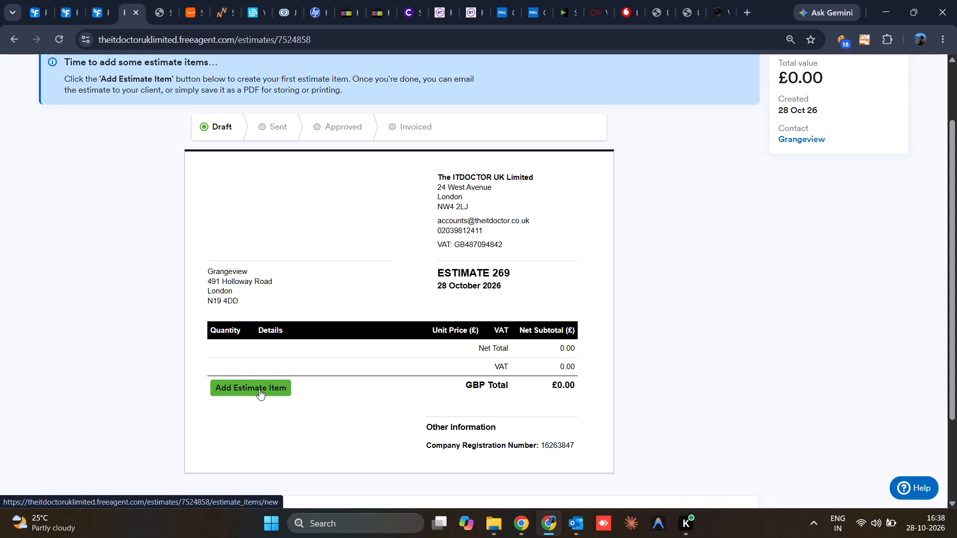
click(259, 389)
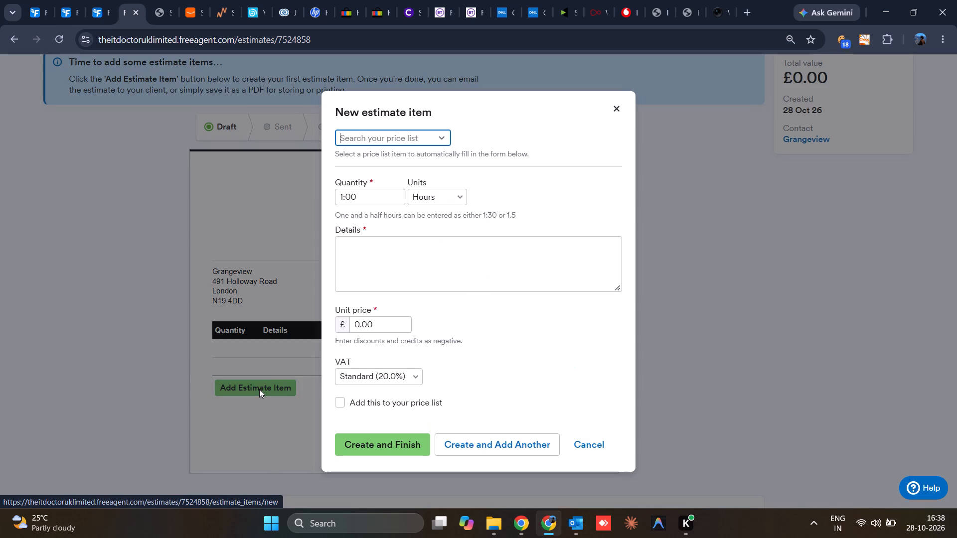
click(718, 12)
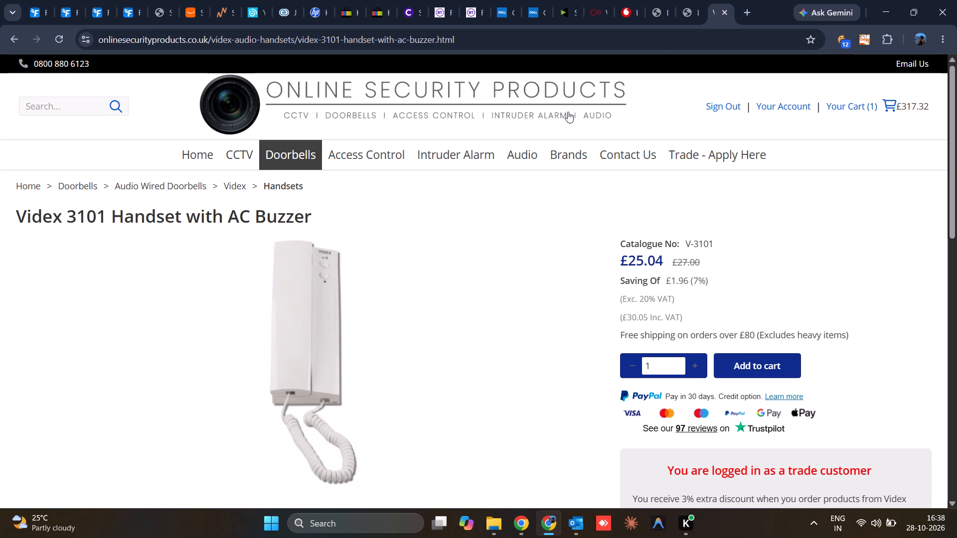
drag(20, 214, 120, 219)
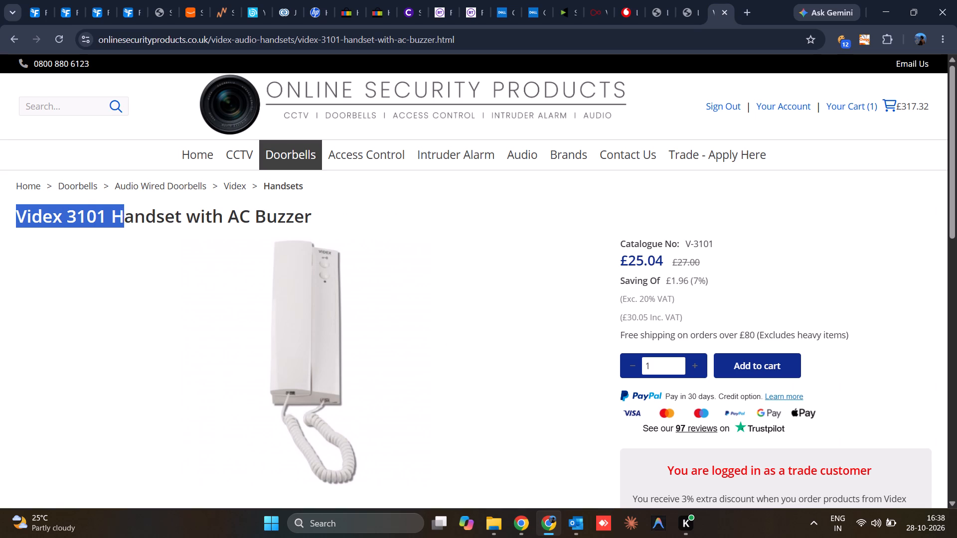
drag(120, 219, 309, 205)
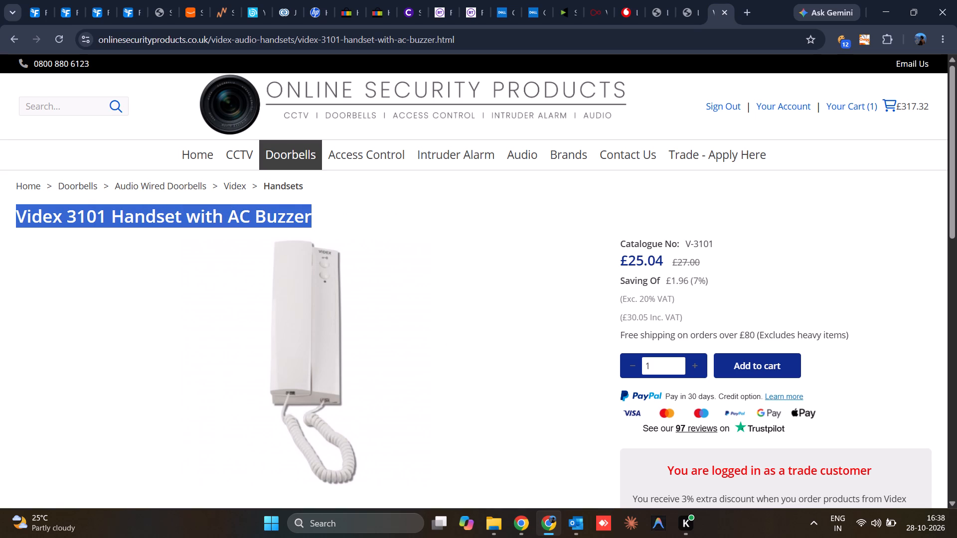
drag(309, 205, 311, 206)
key(ctrl+c)
key(ctrl+c)
key(ctrl+c)
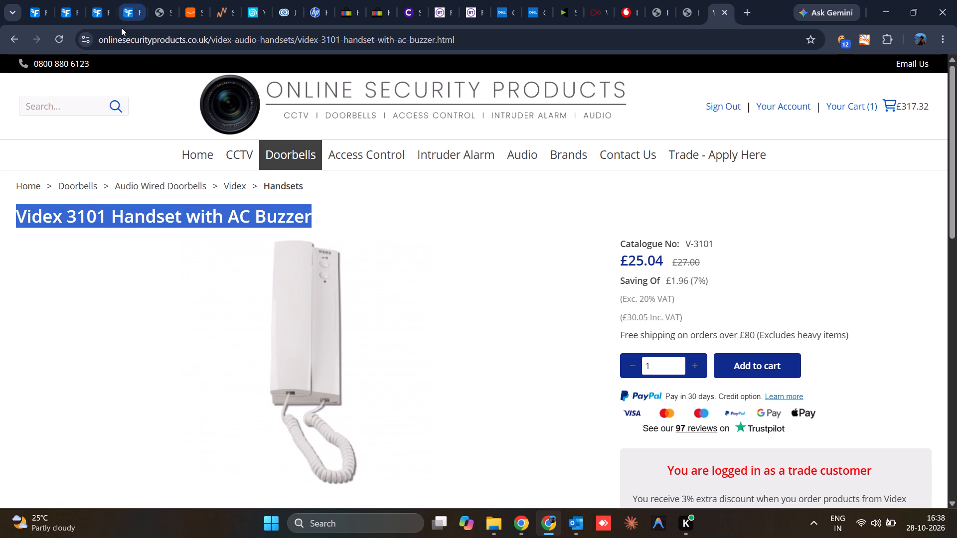
click(122, 16)
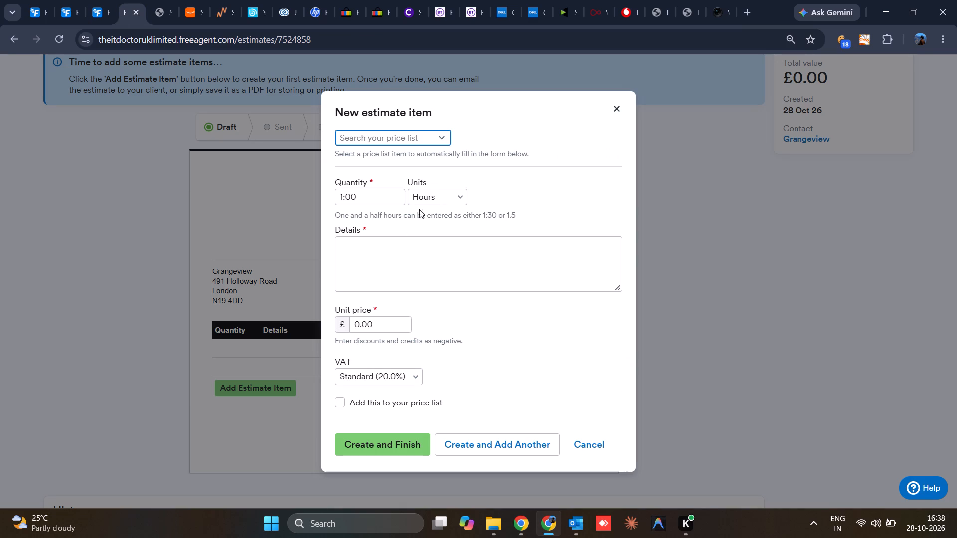
click(395, 251)
key(ctrl+v)
Set the new estimate item's units to Products and its quantity to 2.
click(436, 199)
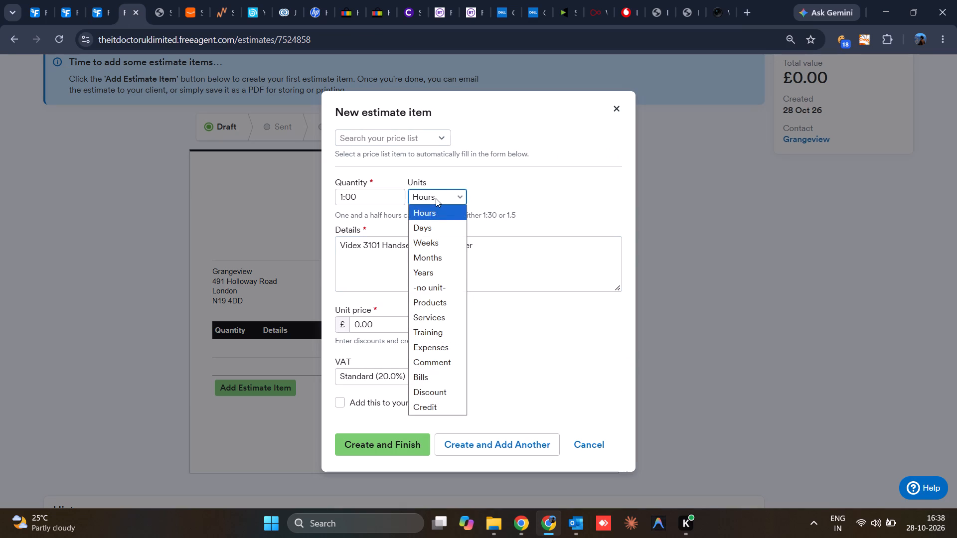
click(427, 301)
drag(366, 205, 334, 210)
key(2)
click(373, 299)
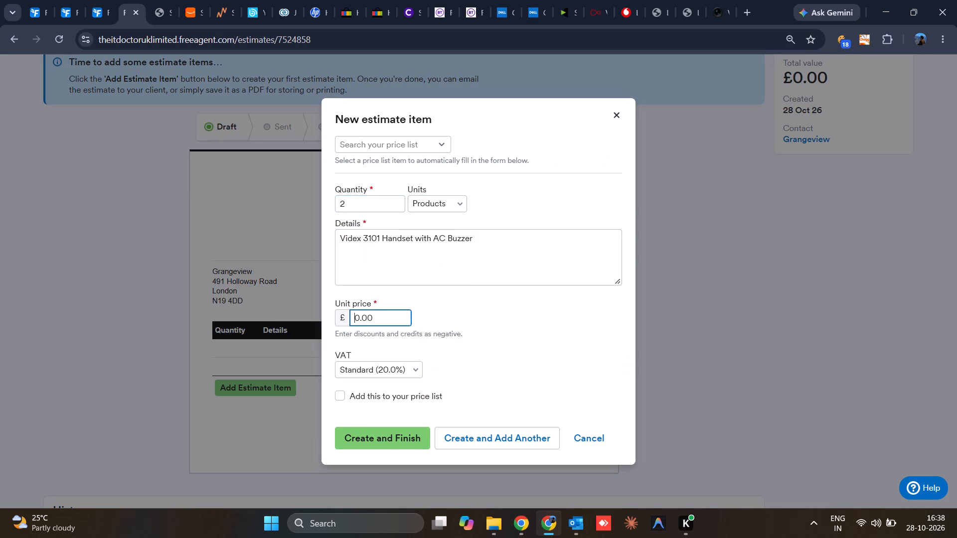
Remove the model number 3101 from the item's details, leaving "Videx Handset with AC Buzzer".
drag(363, 238, 381, 234)
key(BackSpace)
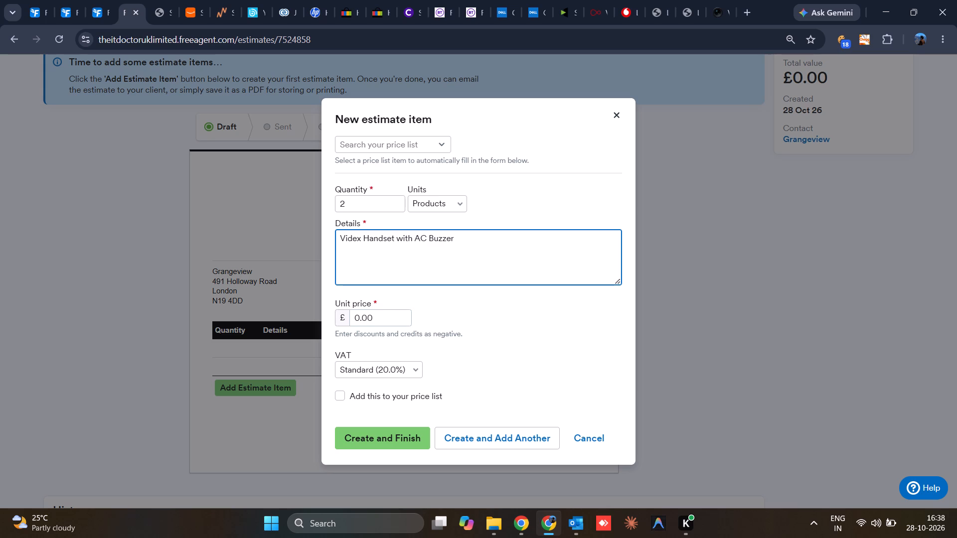
Copy the handset's £25.04 price from the product page, raise it to a unit price of £45.04, and create the item.
drag(387, 318, 352, 321)
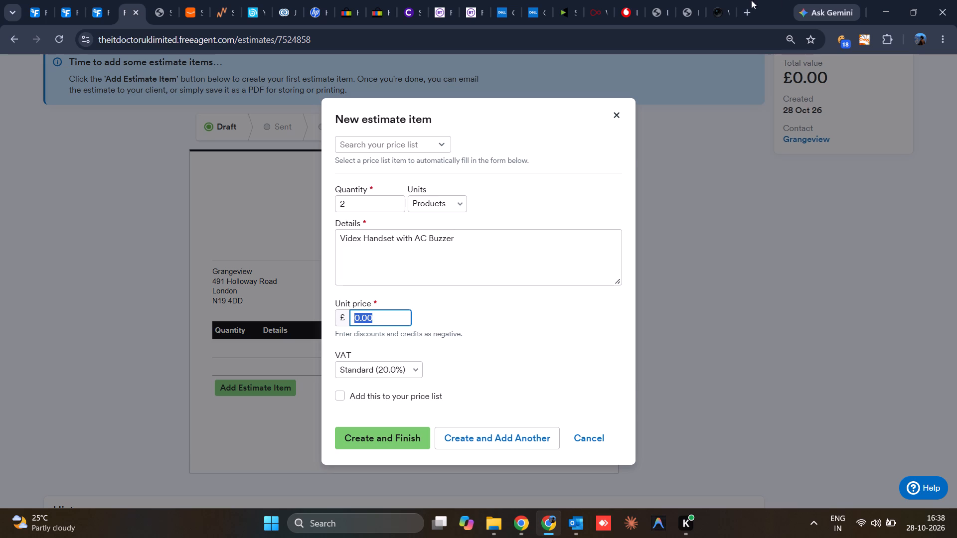
click(714, 14)
click(677, 306)
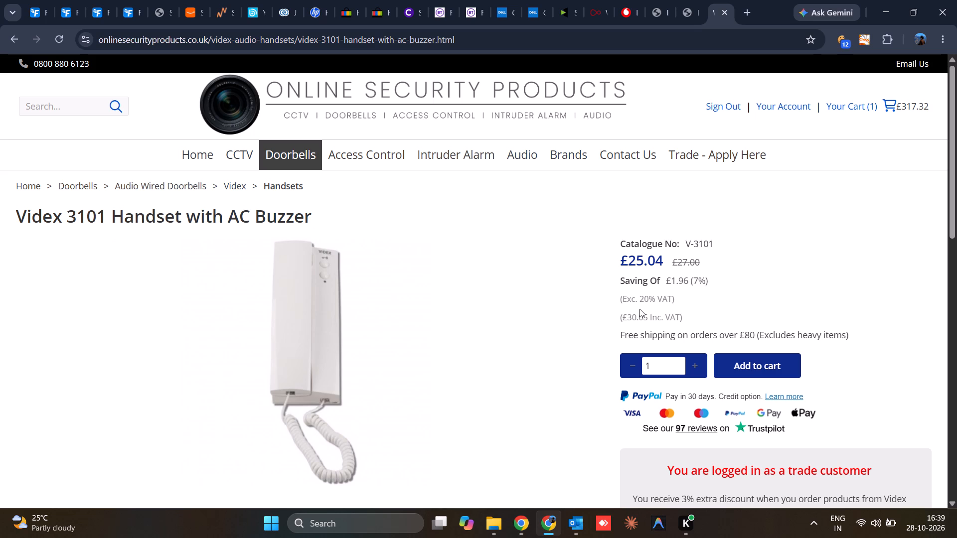
drag(629, 259, 661, 261)
key(ctrl+c)
key(ctrl+c)
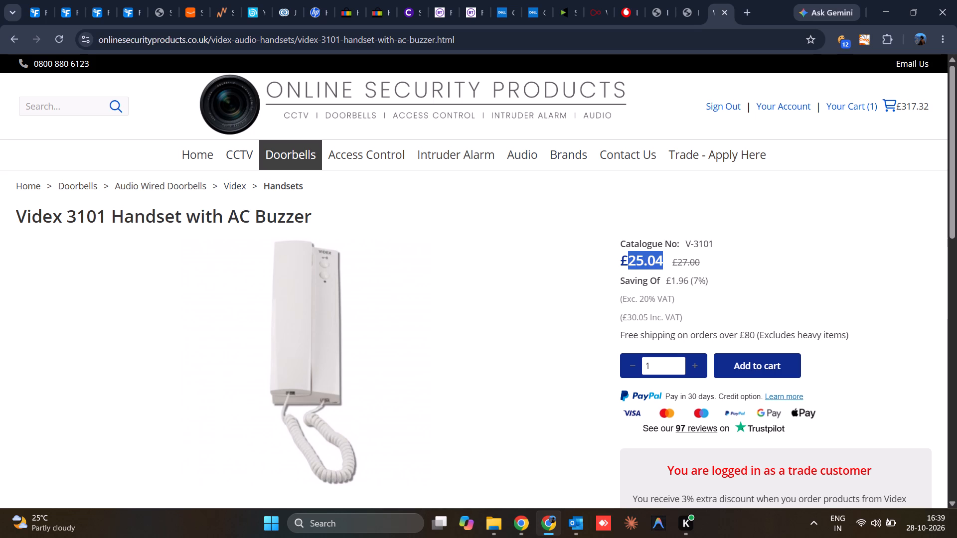
click(124, 14)
key(ctrl+v)
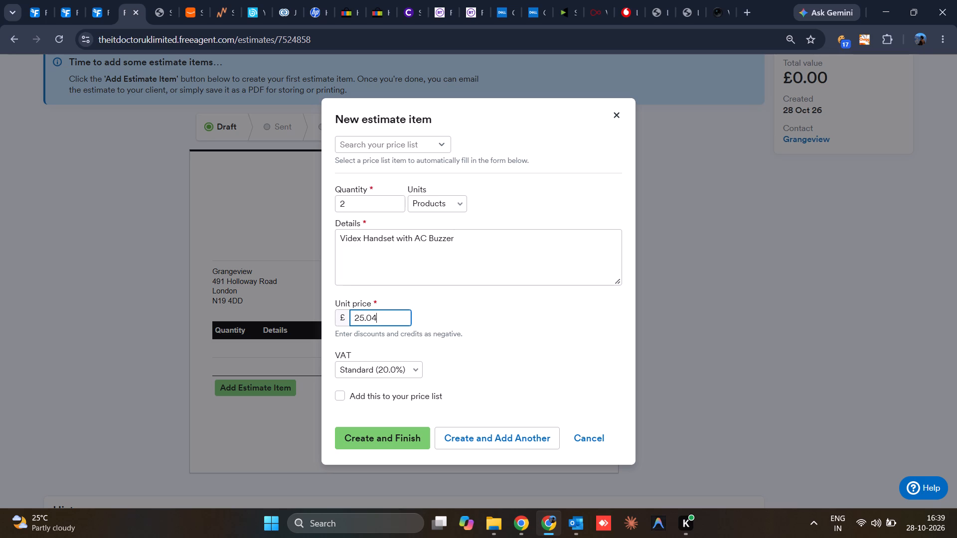
drag(358, 317, 354, 317)
drag(354, 317, 354, 317)
key(4)
click(379, 439)
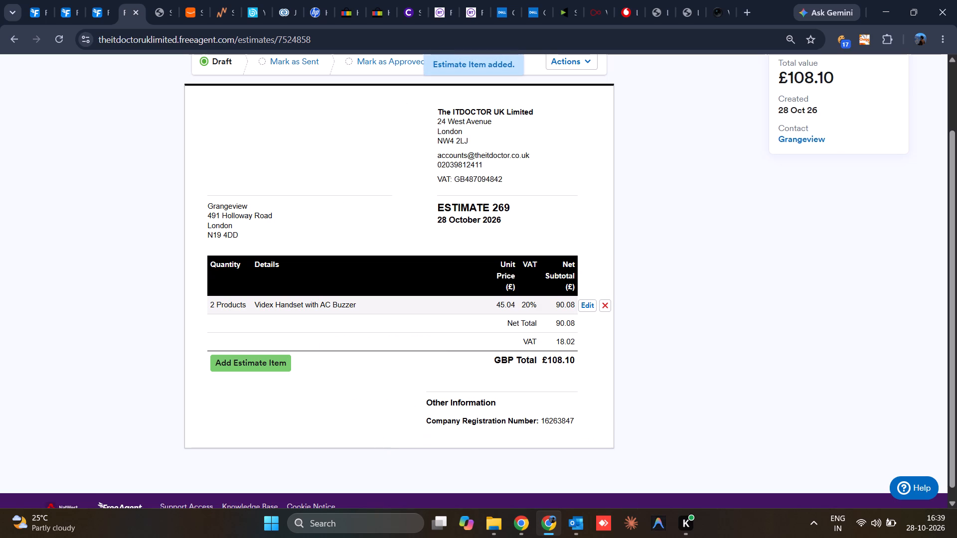
Check the handset's marked-up price by calculating 25.04 + 20 in a new browser tab, comparing it with the estimate, and close that tab.
click(719, 10)
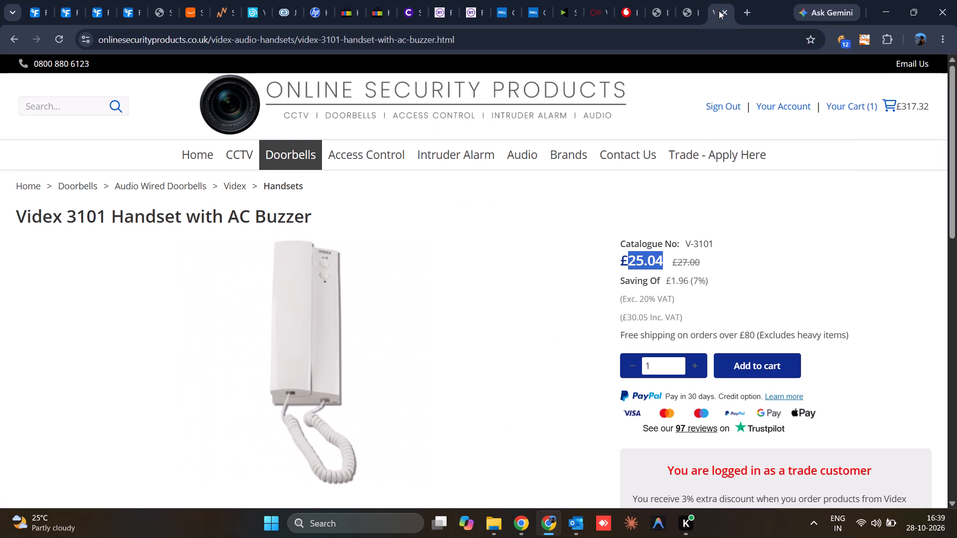
key(ctrl+c)
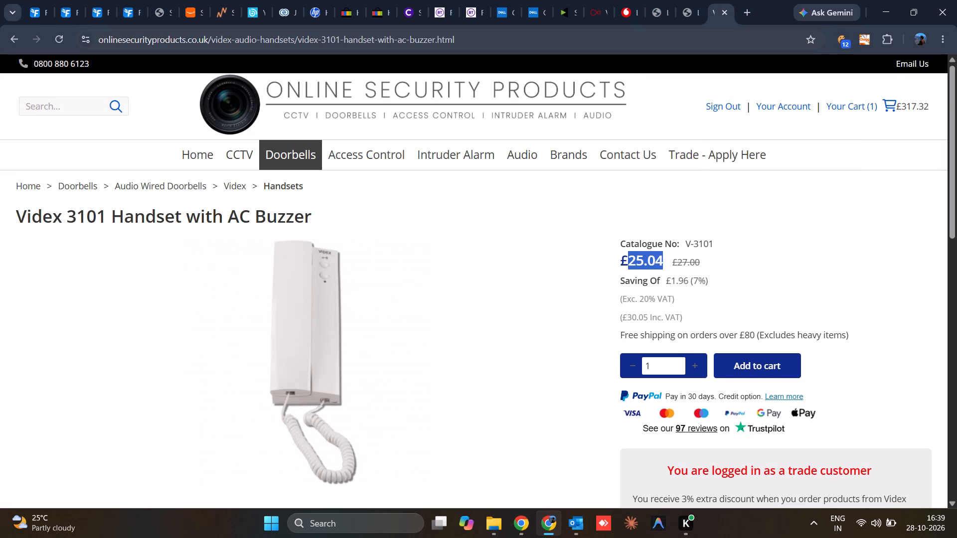
click(741, 10)
key(ctrl+v)
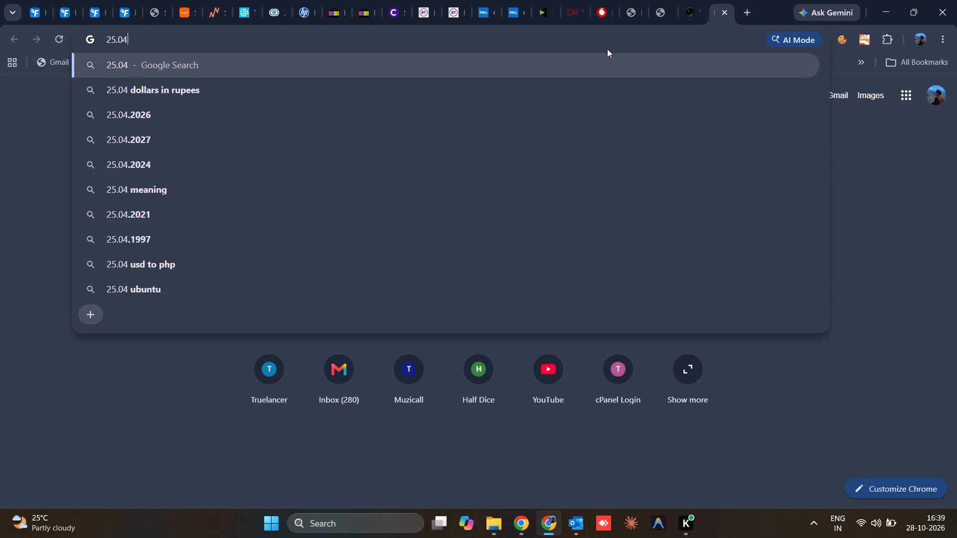
key(space)
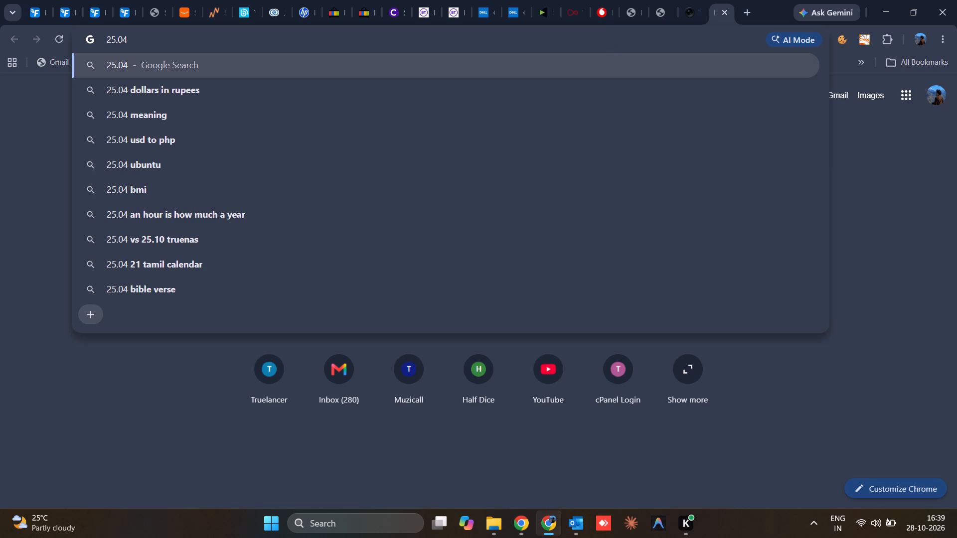
key(shift+plus)
key(space)
text(20)
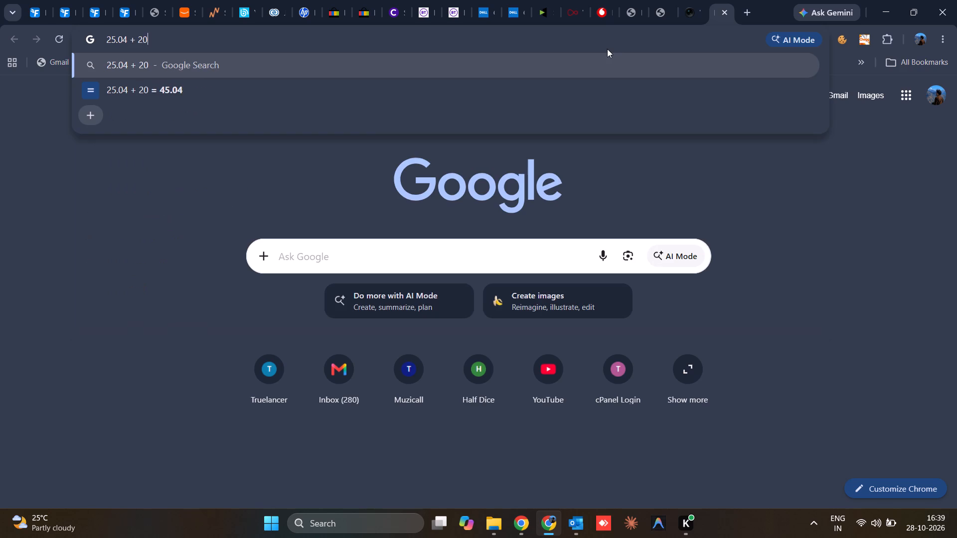
key(space)
click(687, 11)
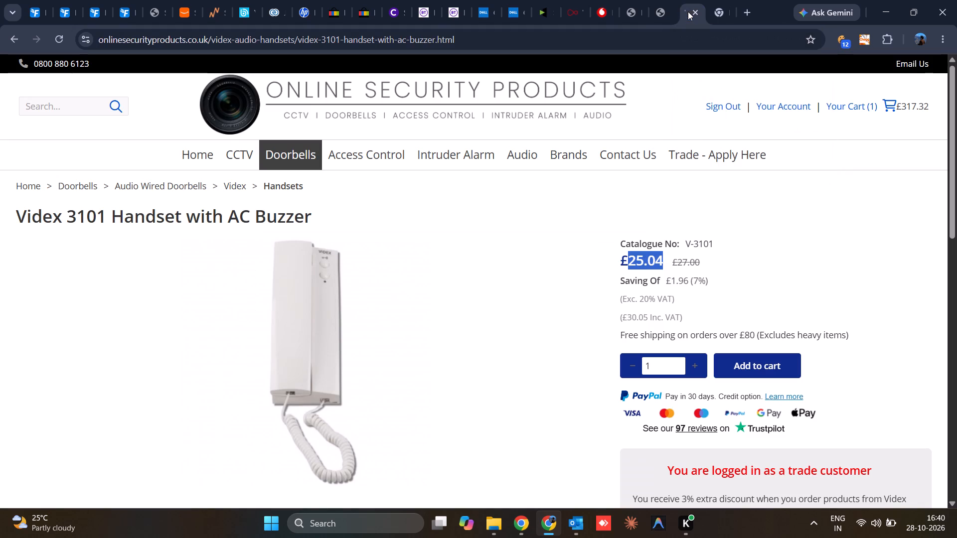
click(123, 16)
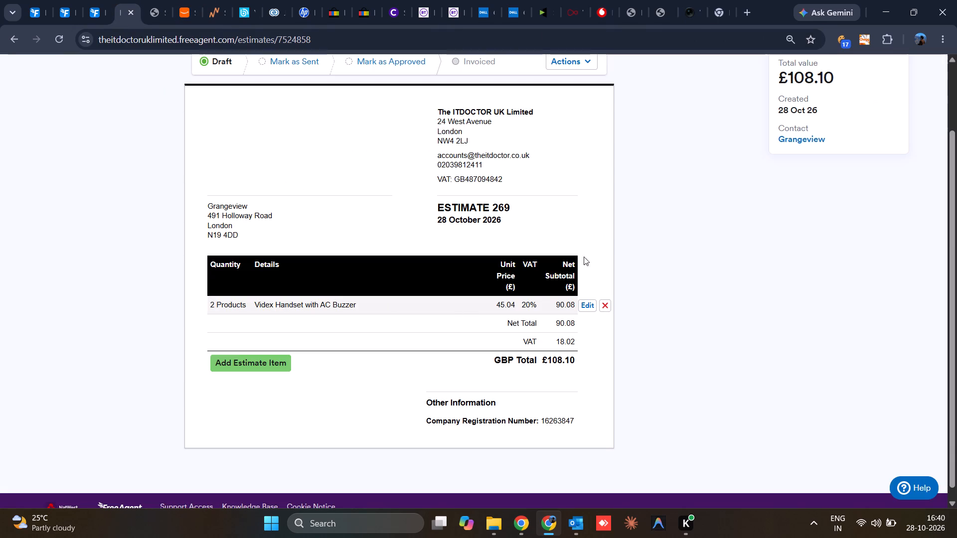
click(717, 19)
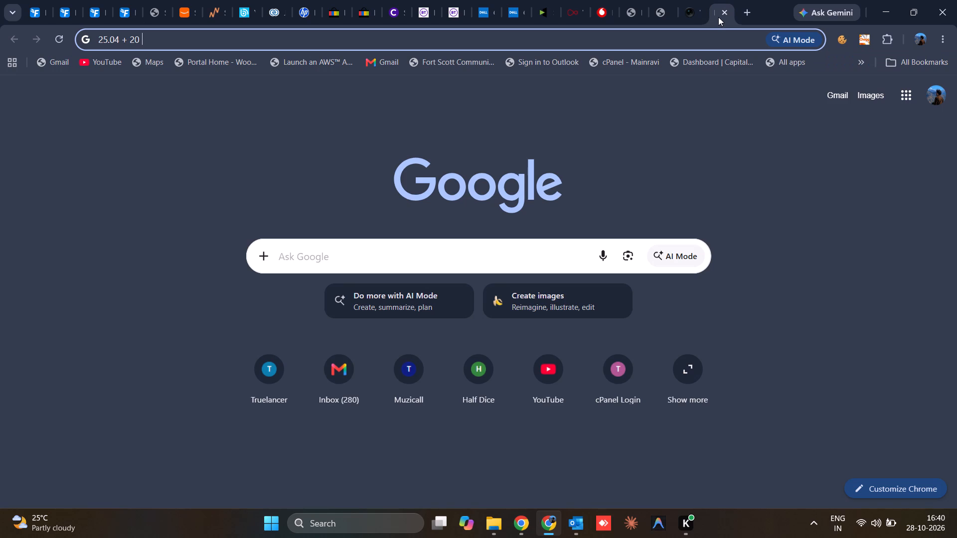
click(725, 10)
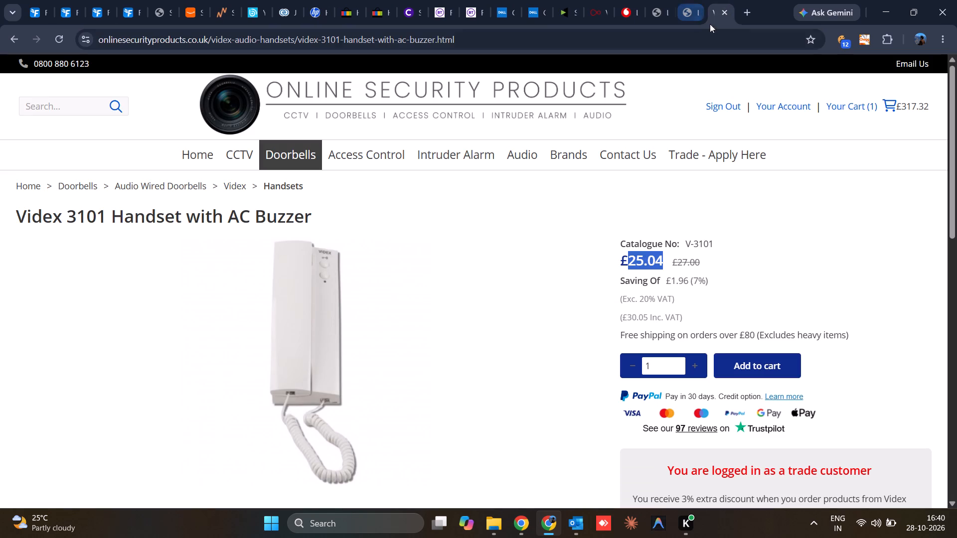
Start another item on estimate 269 with the suggested details "CALL OUT CHARGE" and a unit price of £120.
click(129, 16)
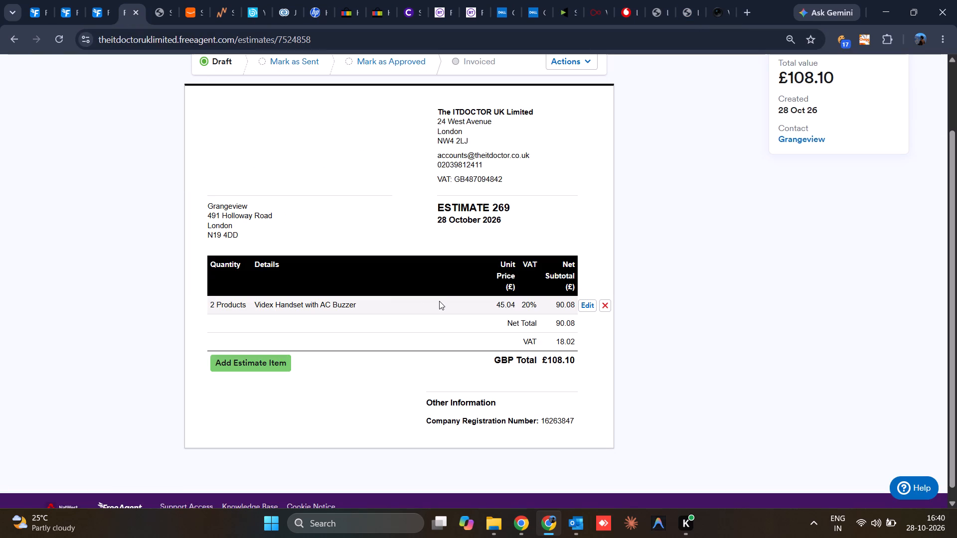
click(248, 361)
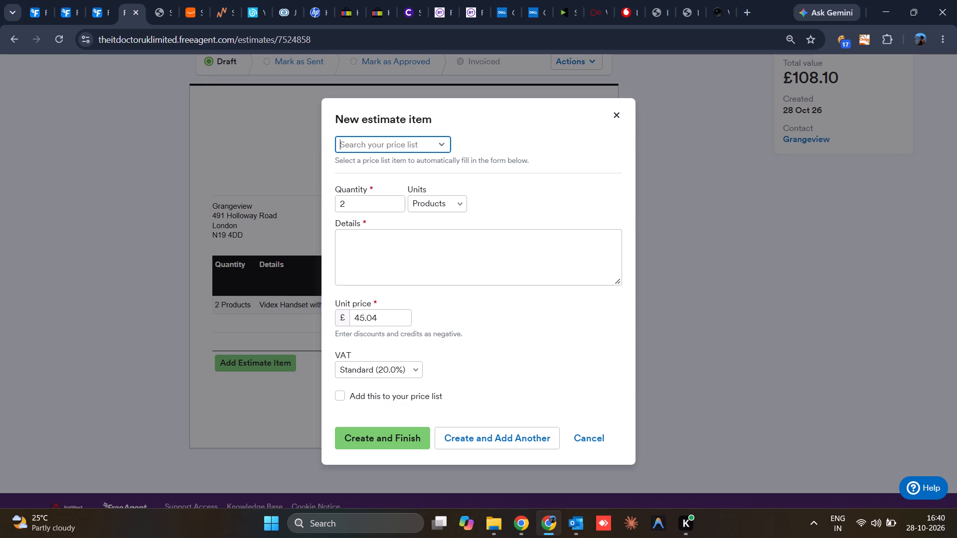
click(375, 251)
text(Call)
key(space)
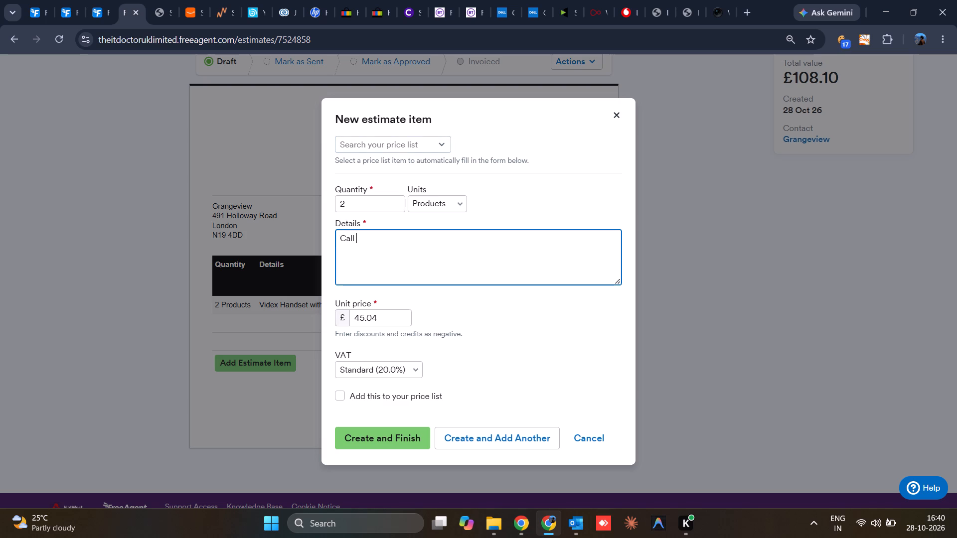
text(Ou)
text(t)
key(space)
text(charge)
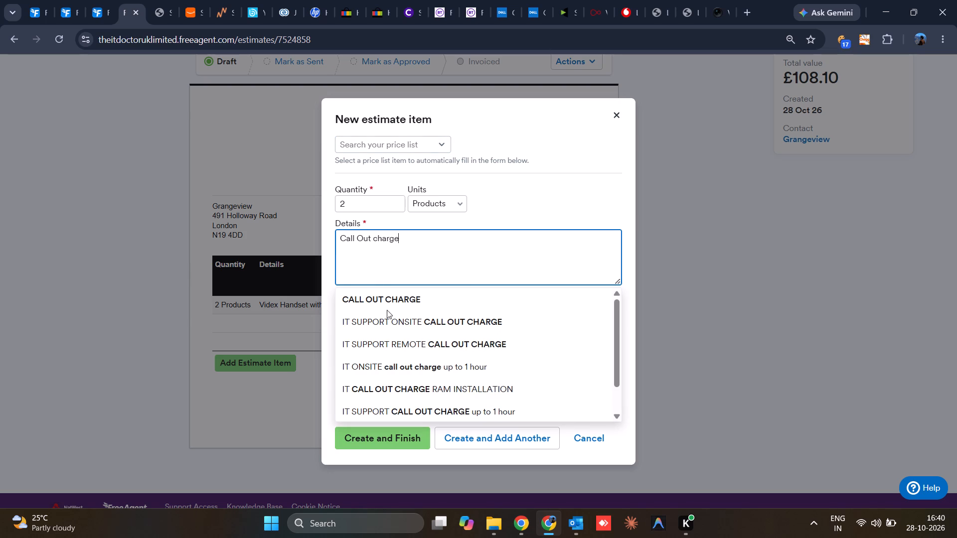
click(386, 301)
drag(391, 314, 349, 312)
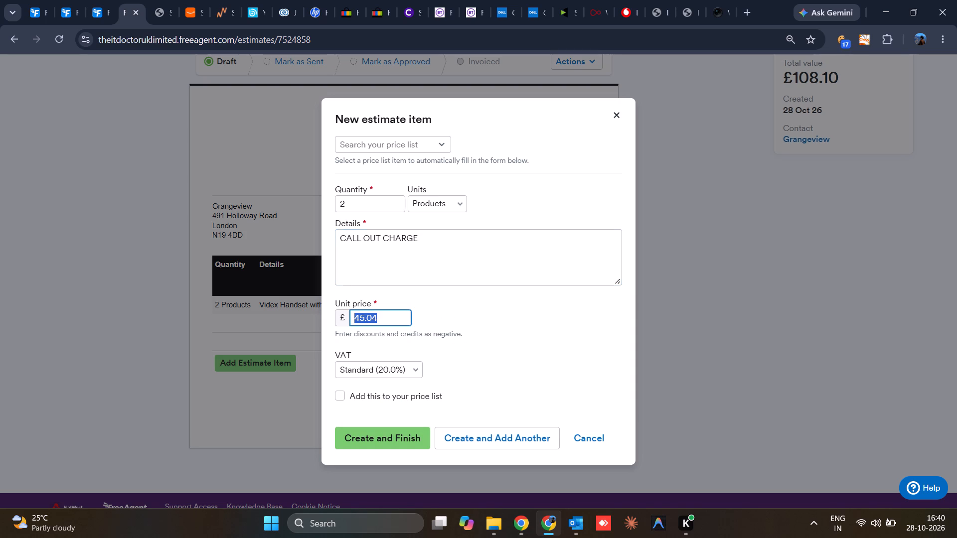
text(12)
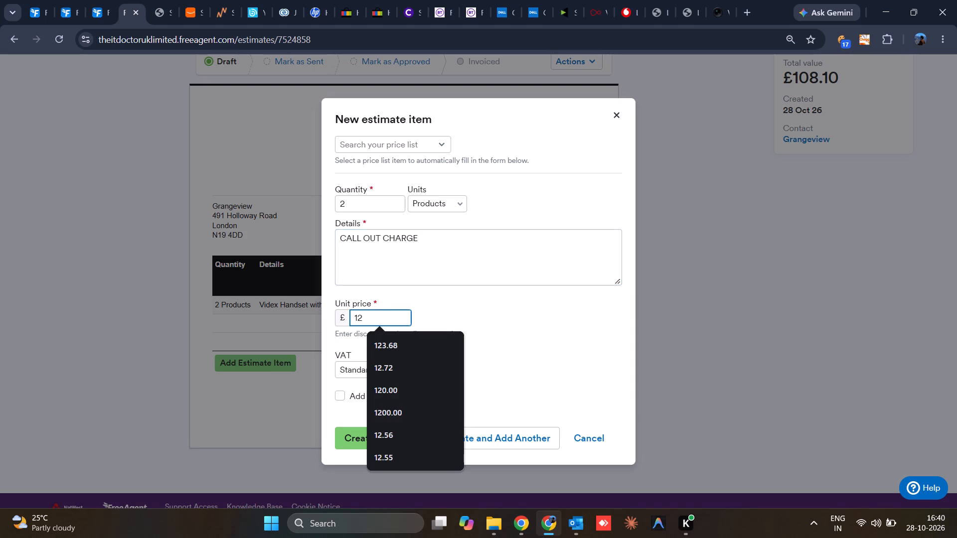
key(0)
Append "for 27/10/2016" to the call-out charge details, set its quantity to 1, and create the item.
click(455, 242)
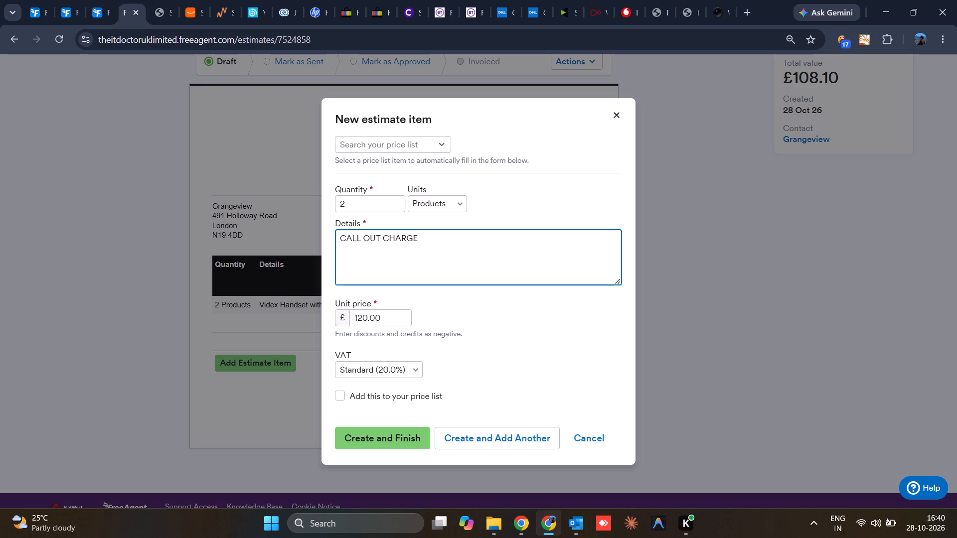
key(space)
text(for)
key(space)
text(27)
text(/10)
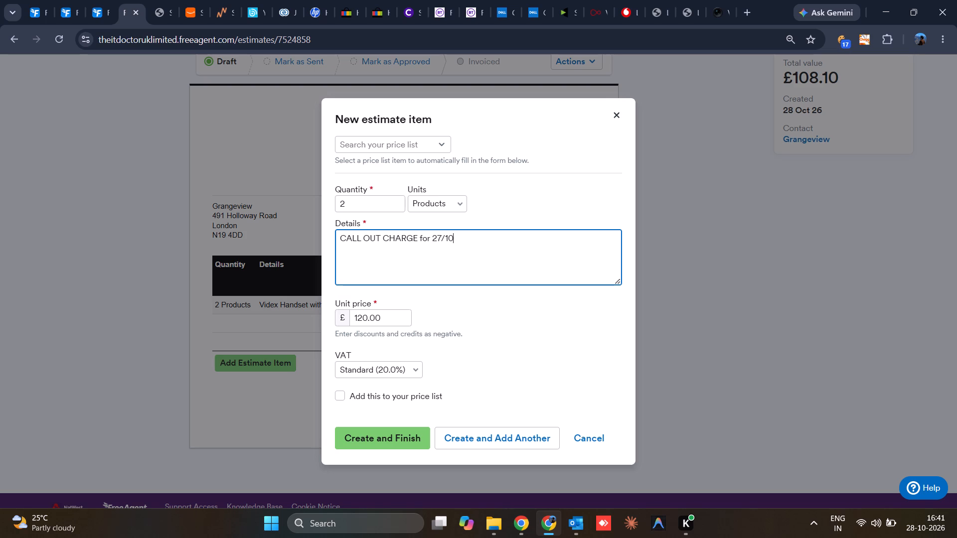
key(slash)
text(20)
text(16)
drag(348, 209, 332, 205)
key(1)
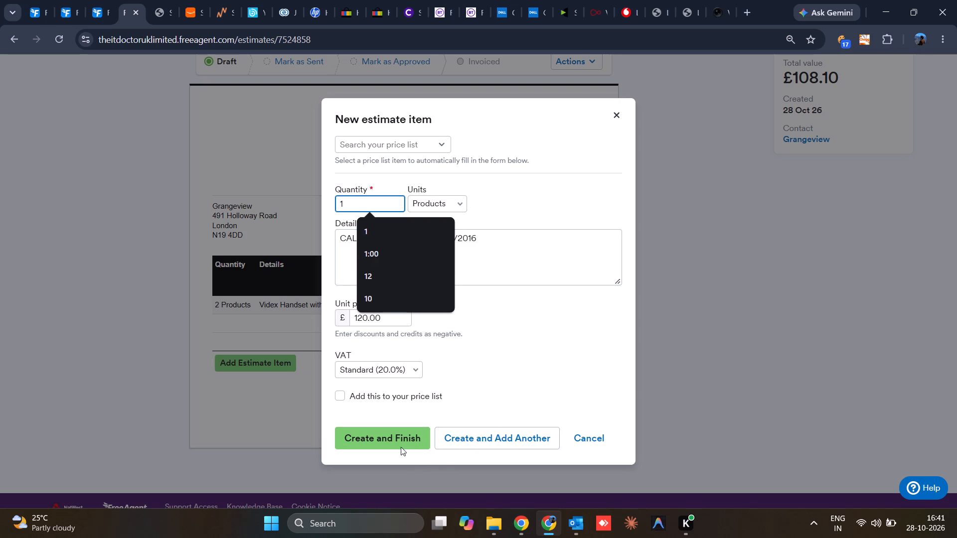
click(397, 442)
Start a further estimate item with the suggested details "FULL SETUP AND INSTALLATION" and a unit price of £350.
click(244, 379)
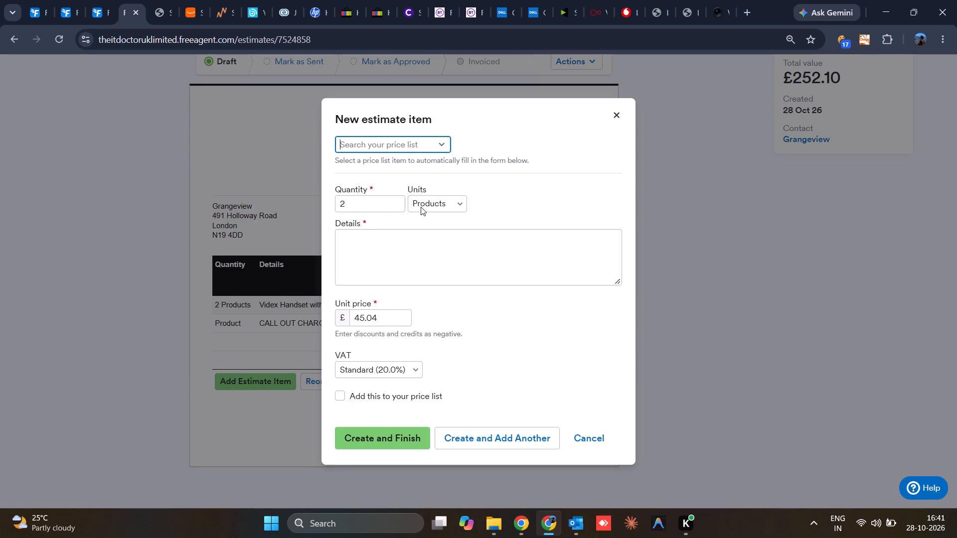
click(404, 256)
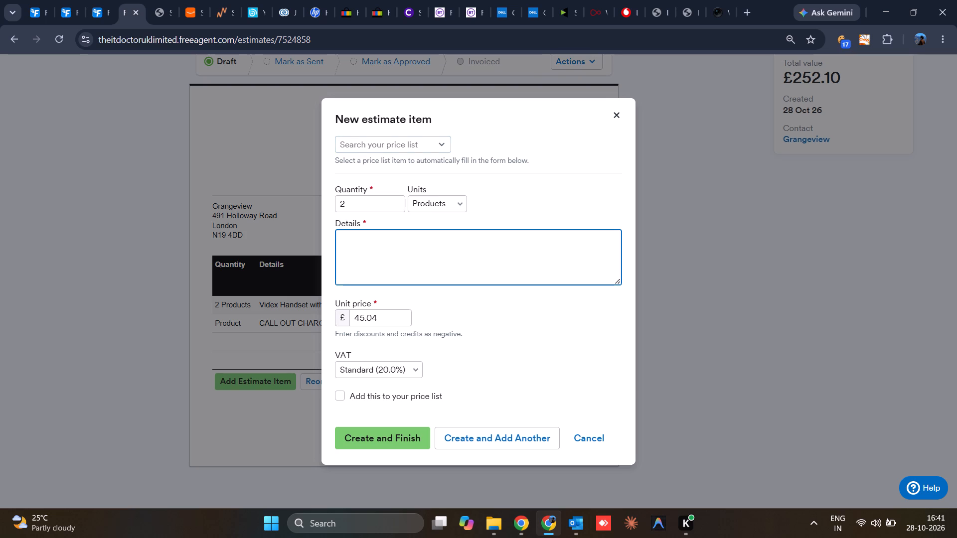
key(shift+f)
text(ull)
key(space)
text(setu)
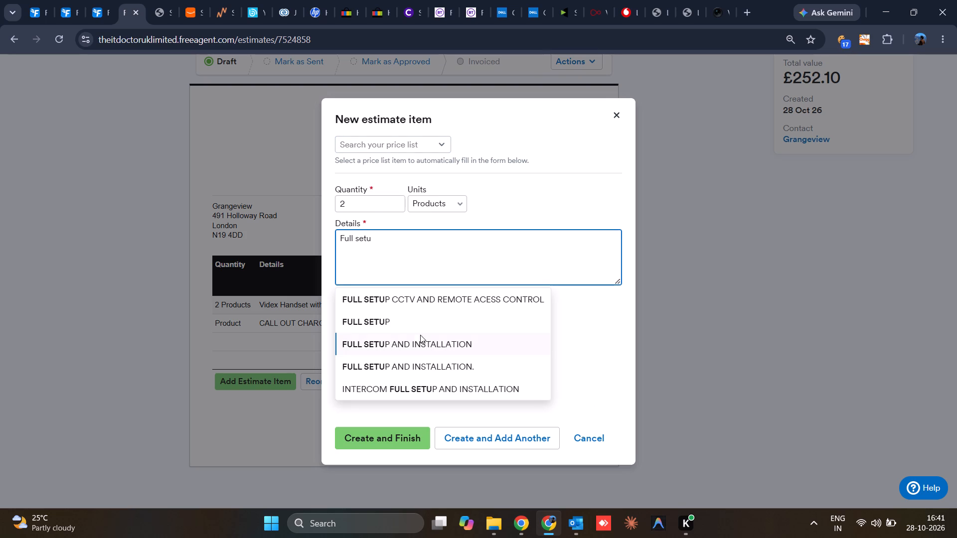
click(417, 343)
drag(382, 318, 346, 312)
key(2)
key(BackSpace)
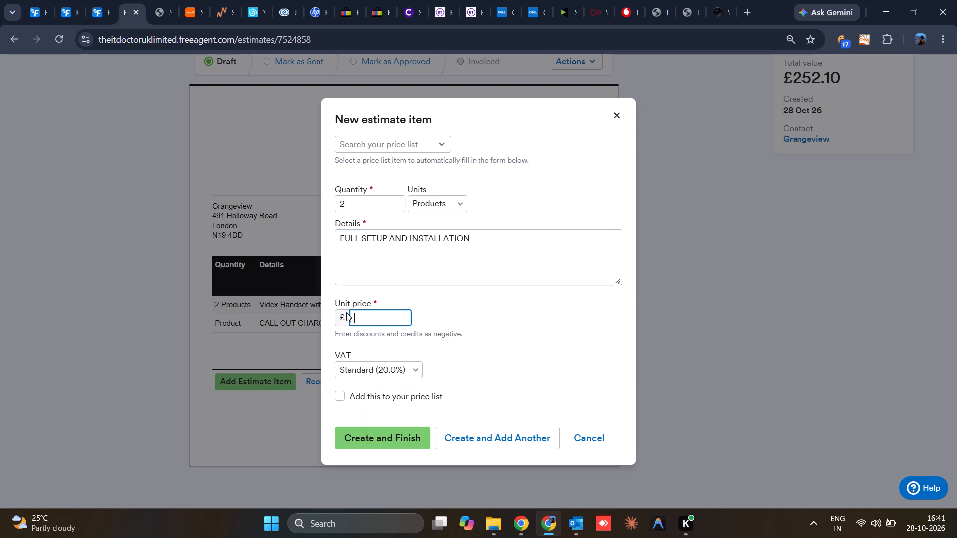
text(350)
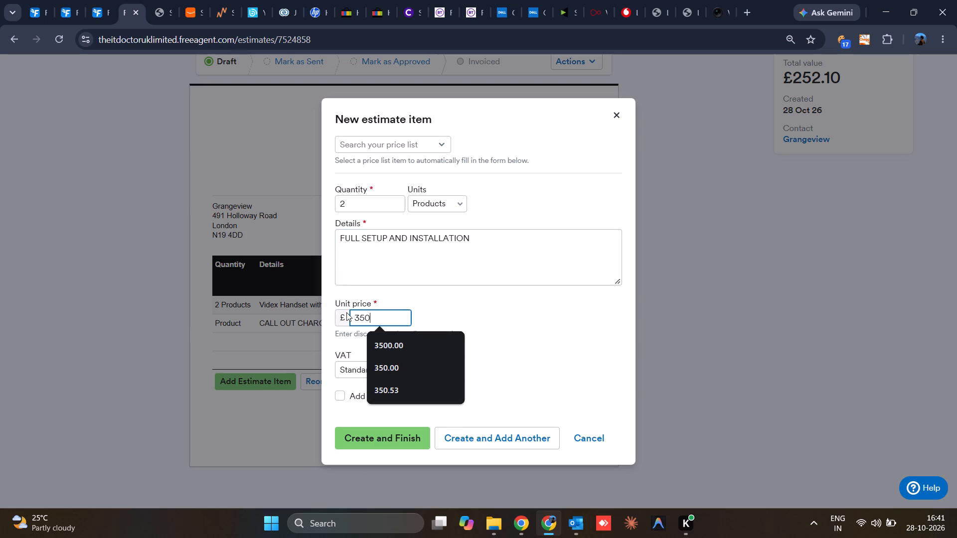
click(428, 311)
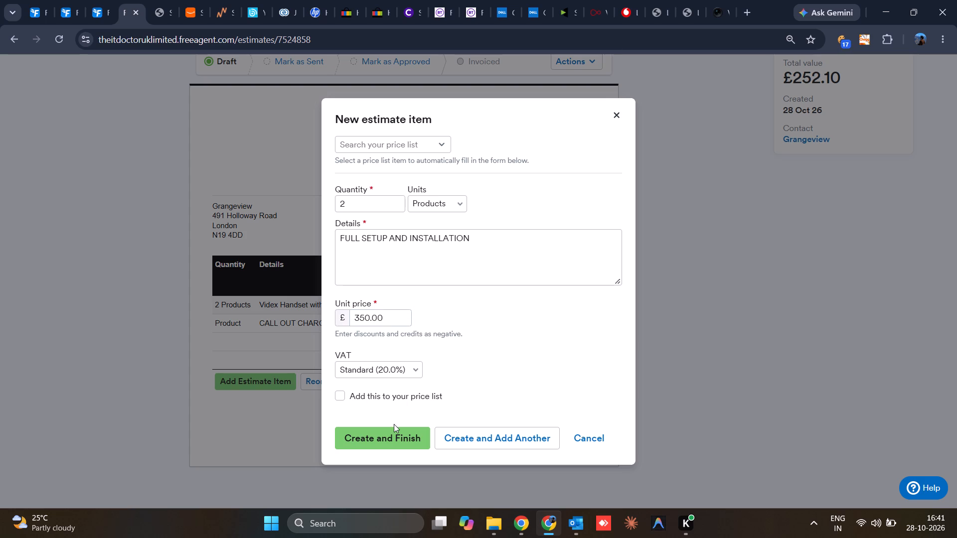
Set the installation item's quantity to 1 and its units to Services, and create the item.
drag(360, 206, 334, 198)
key(1)
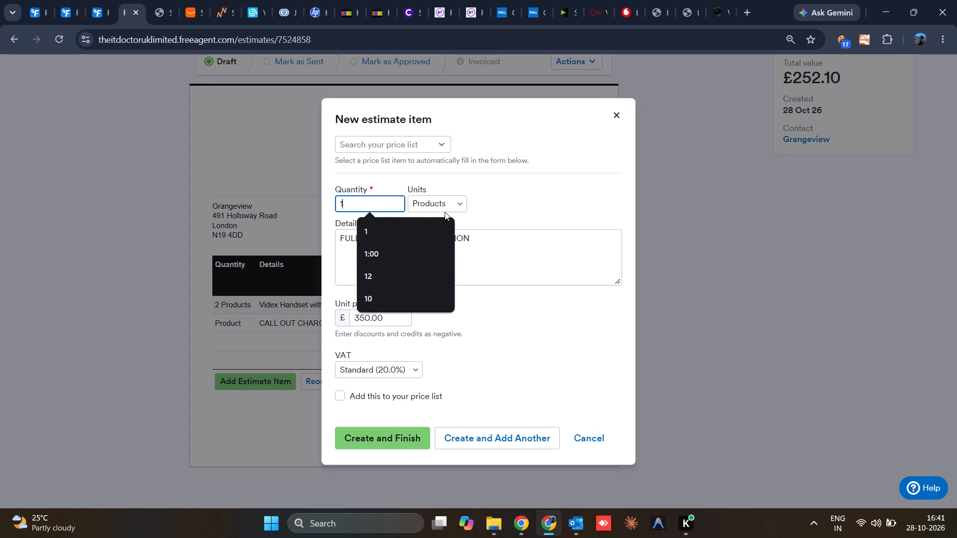
click(442, 206)
click(443, 325)
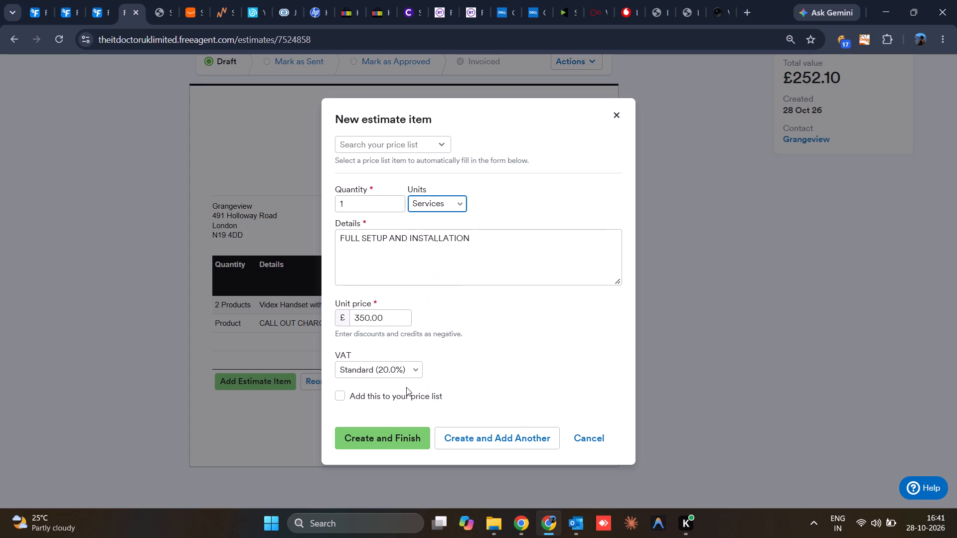
click(384, 432)
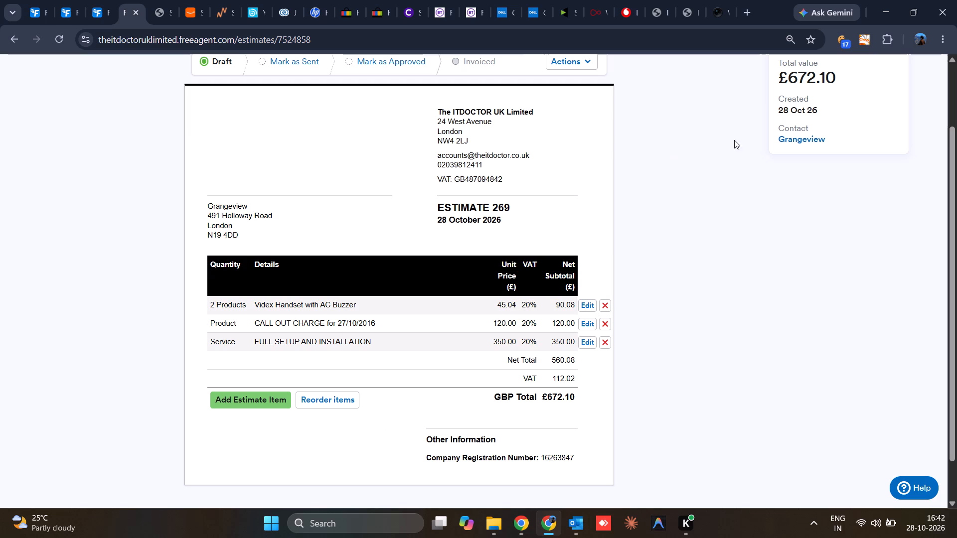
Open Grangeview's estimate 255 and copy its four-line service description, from "Fault test and assess" through "Final testing and handover".
click(797, 139)
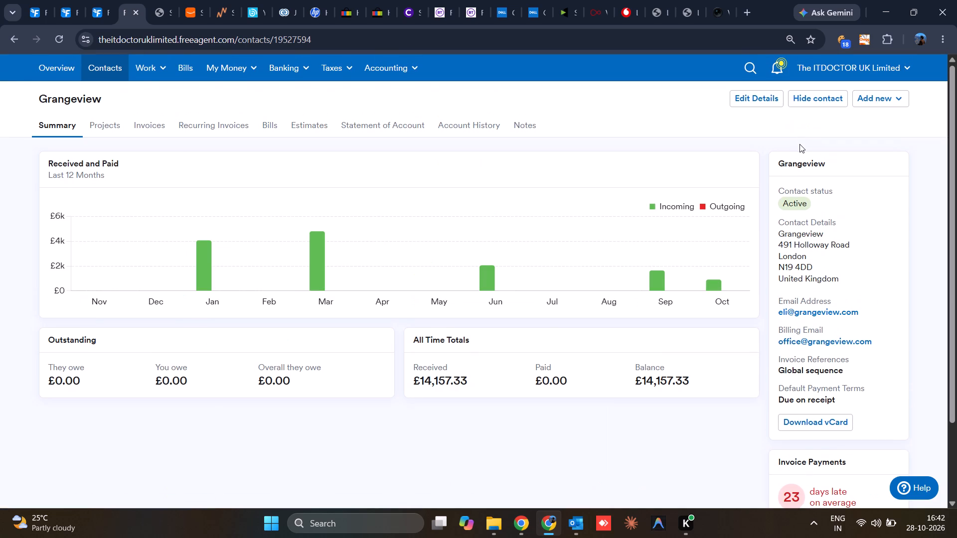
click(324, 128)
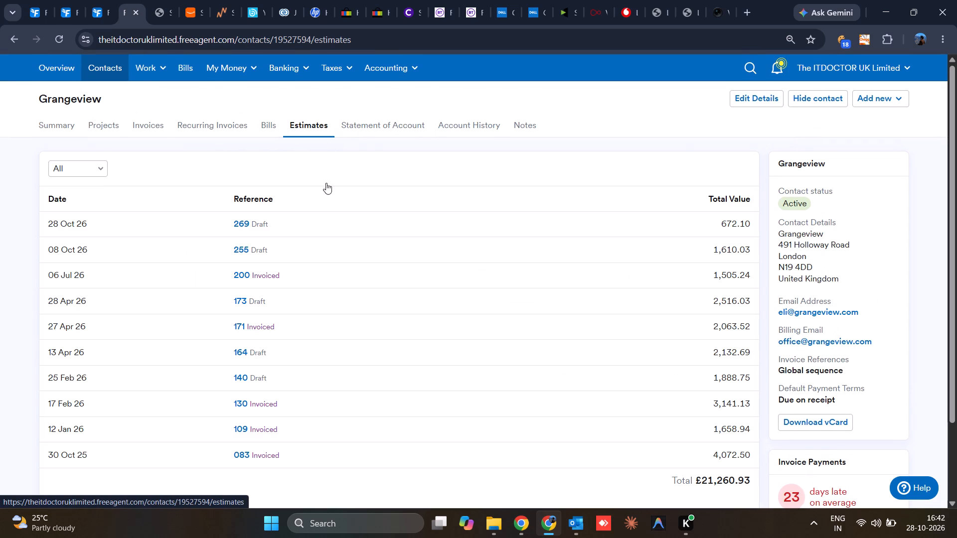
click(240, 248)
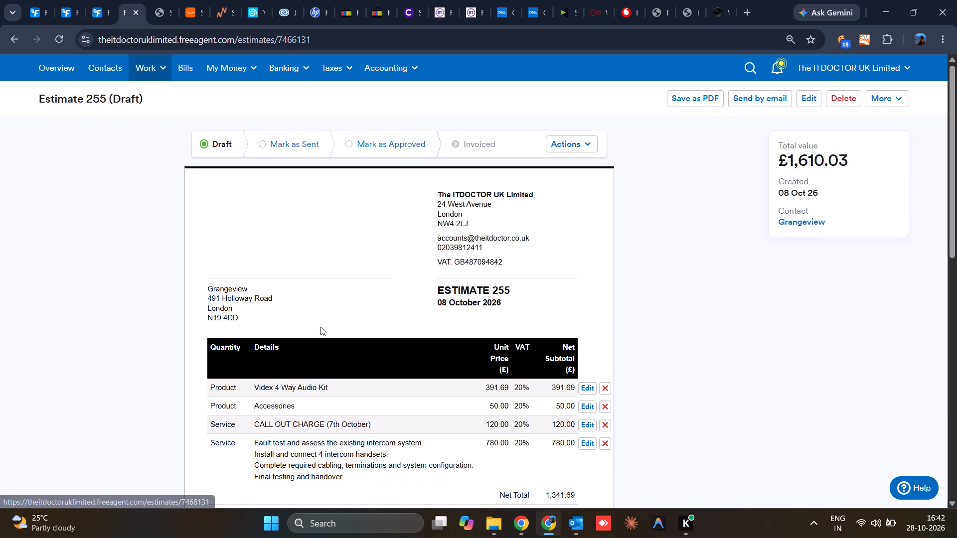
scroll(321, 309, left, 2)
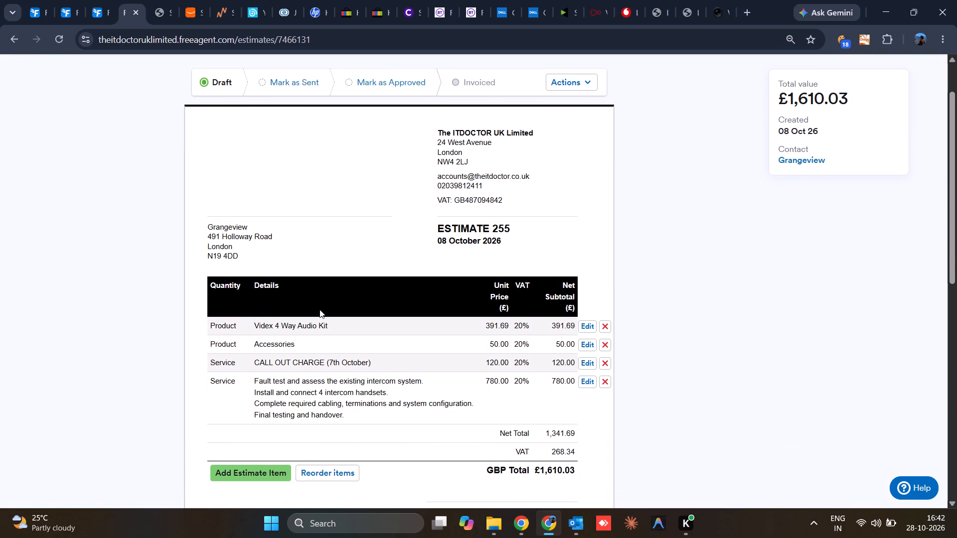
scroll(319, 309, left, 3)
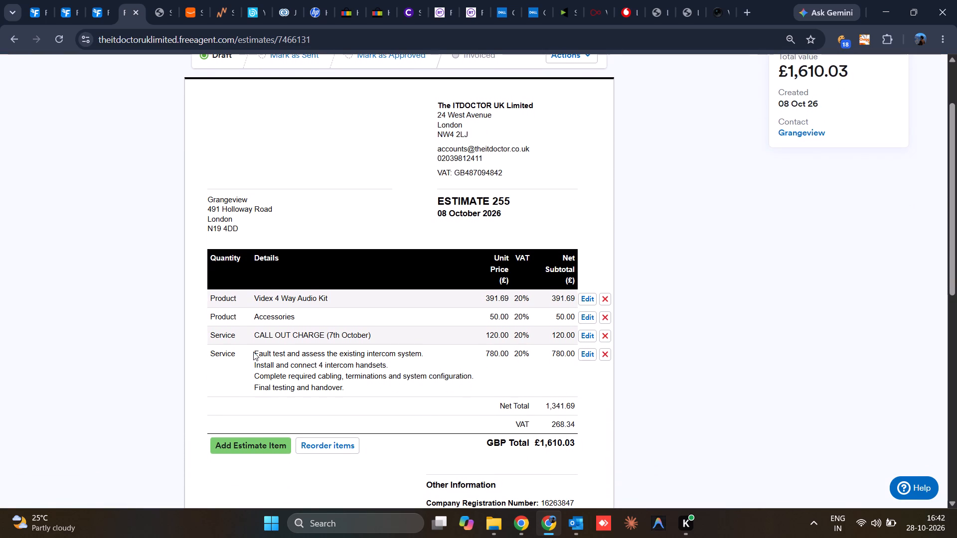
drag(253, 352, 325, 368)
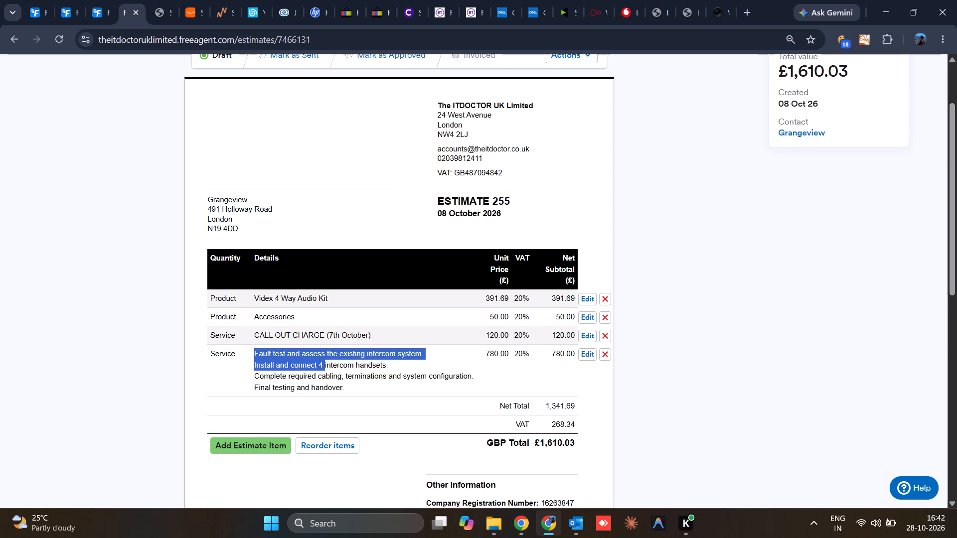
drag(325, 368, 350, 386)
key(ctrl+c)
key(ctrl+c)
key(ctrl+c)
key(ctrl+c)
key(ctrl+c)
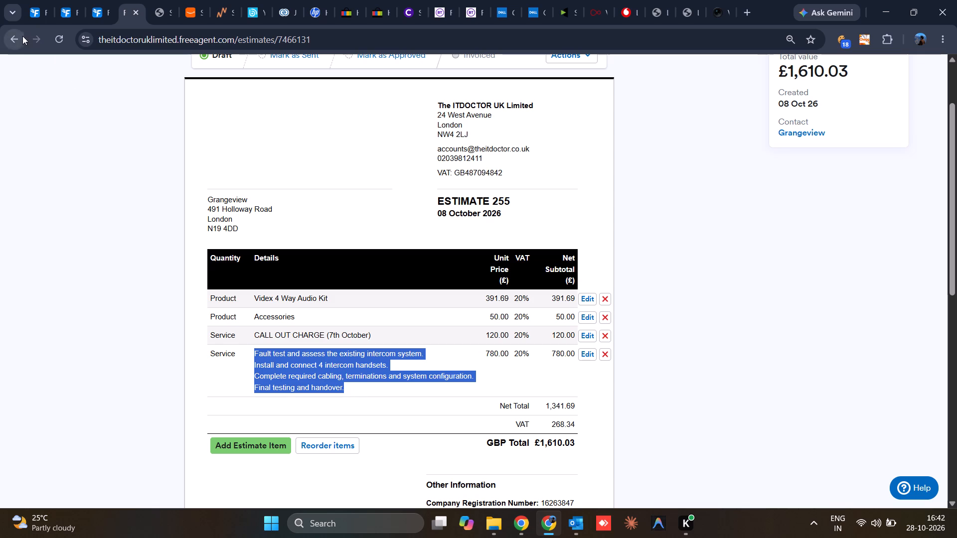
Return to Grangeview's estimate 269 and replace the "FULL SETUP AND INSTALLATION" item's details with the copied service description.
click(797, 129)
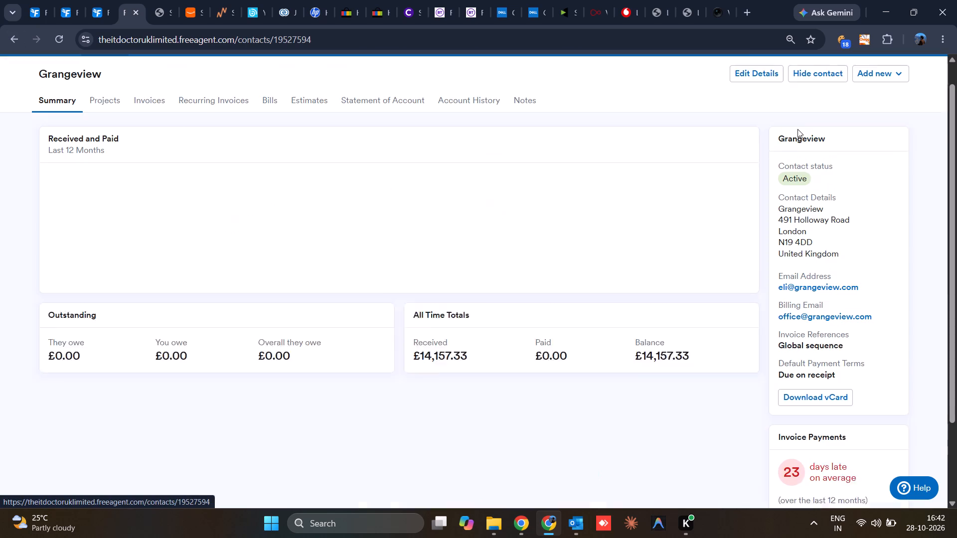
click(309, 125)
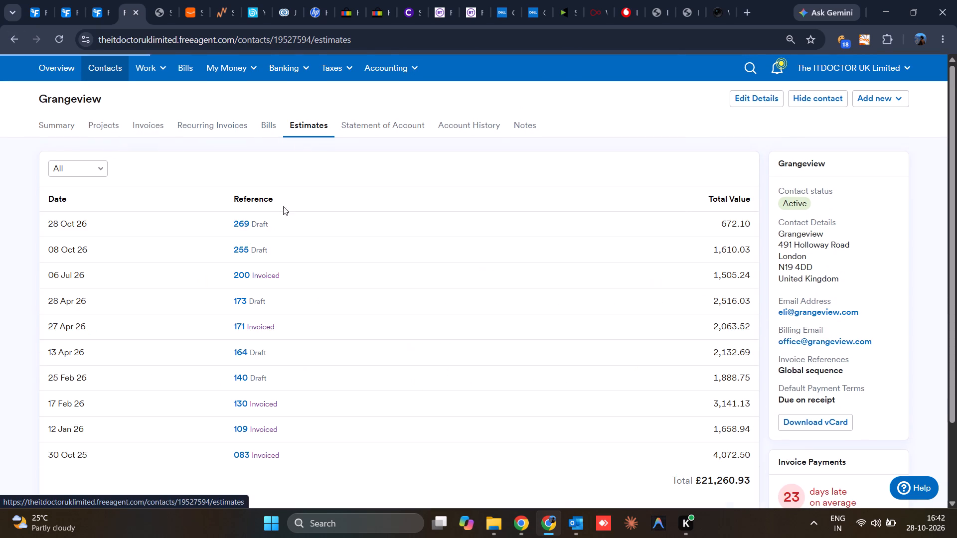
click(237, 220)
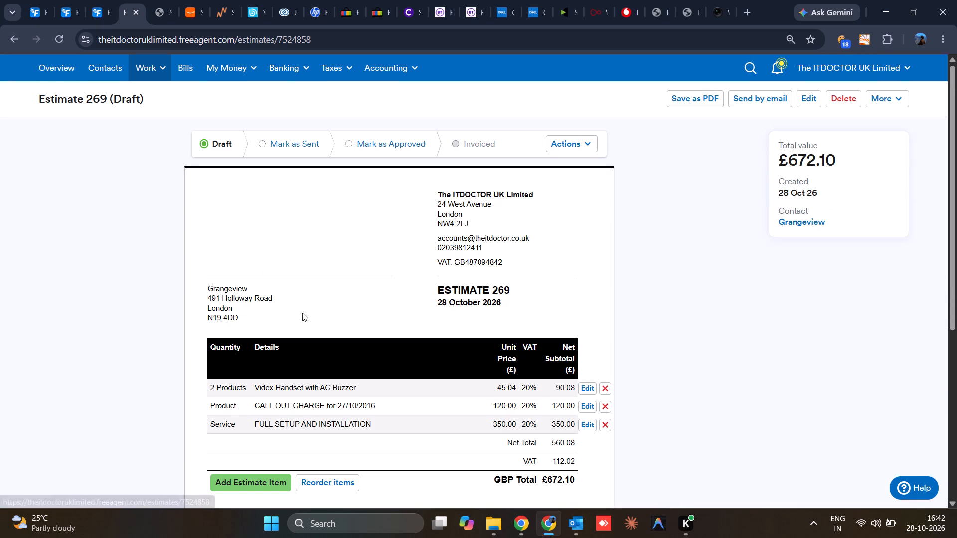
scroll(303, 313, down, 1)
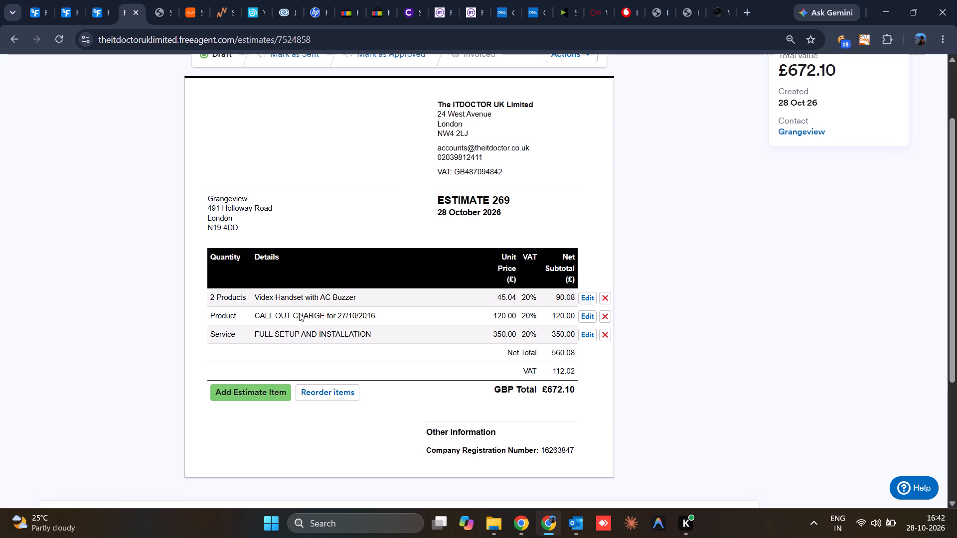
scroll(299, 313, down, 2)
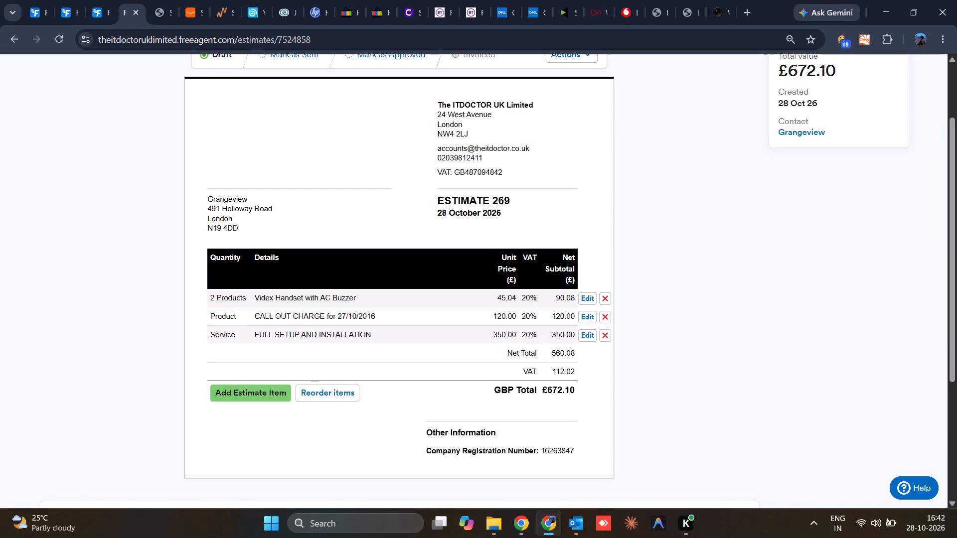
click(585, 336)
drag(488, 237, 323, 237)
key(ctrl+v)
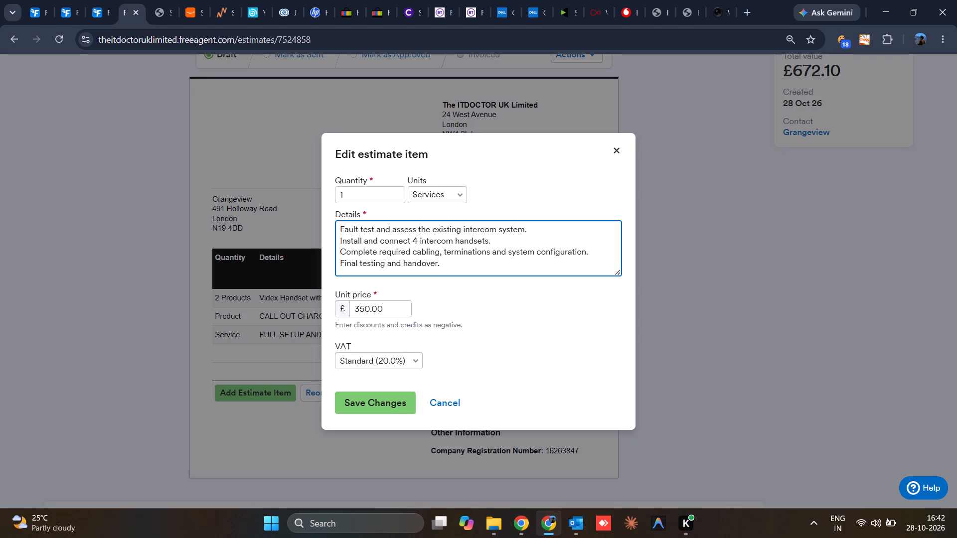
Change the service description to 2 intercom handsets, shorten its third line to "Complete system configuration.", and save the item.
click(413, 241)
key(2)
drag(379, 251, 406, 247)
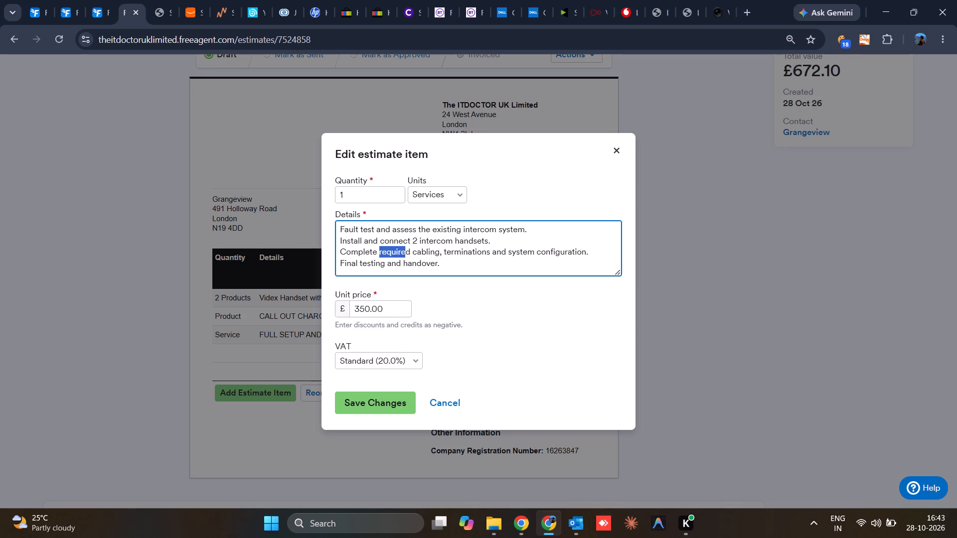
drag(406, 247, 504, 252)
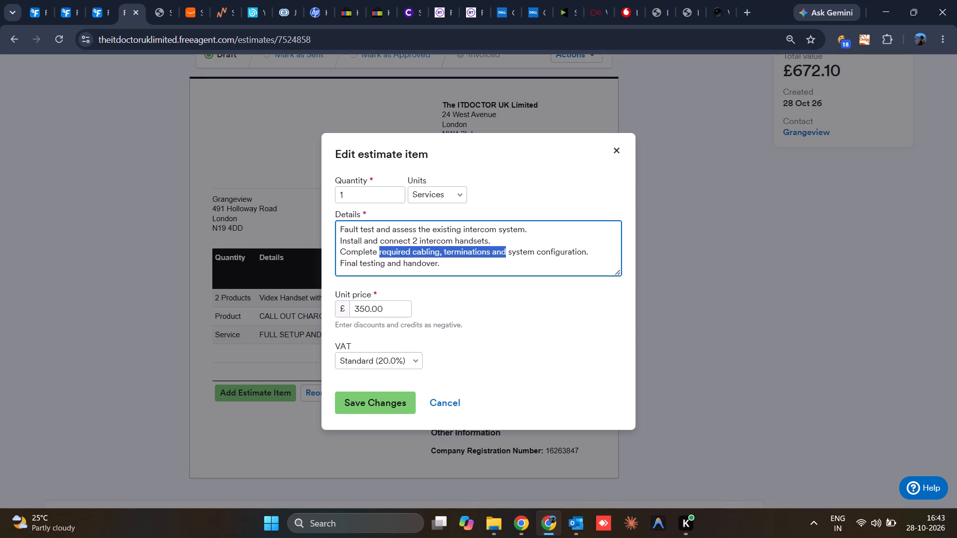
key(BackSpace)
key(BackSpace)
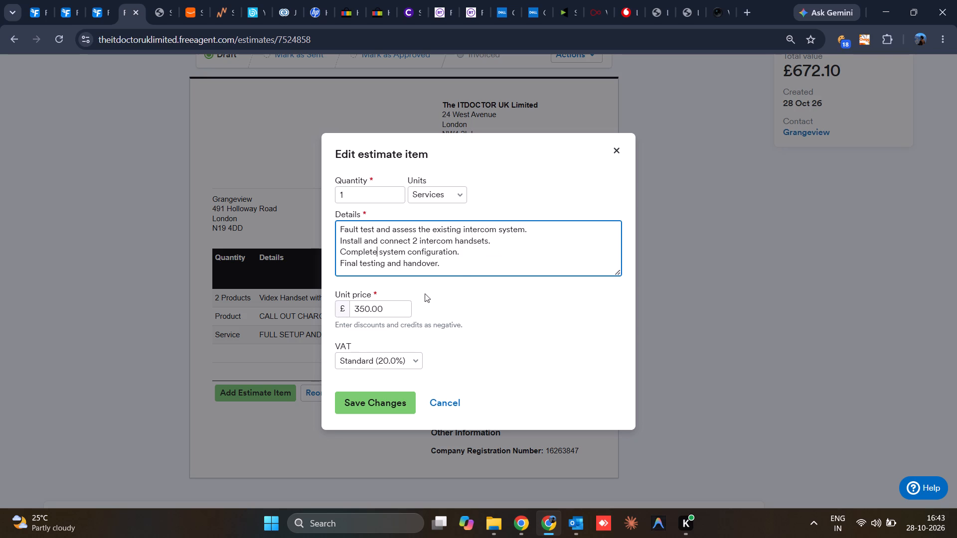
click(378, 396)
scroll(679, 303, down, 1)
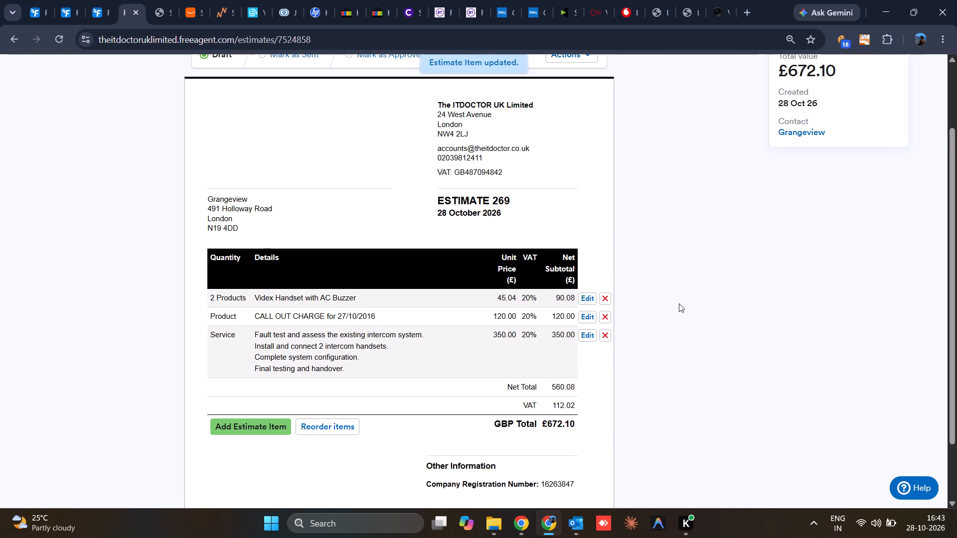
scroll(679, 303, down, 1)
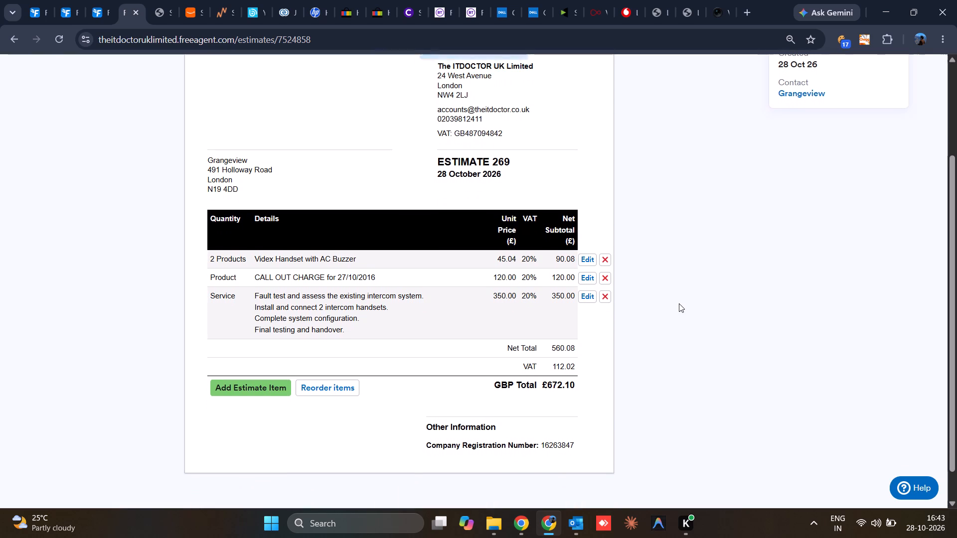
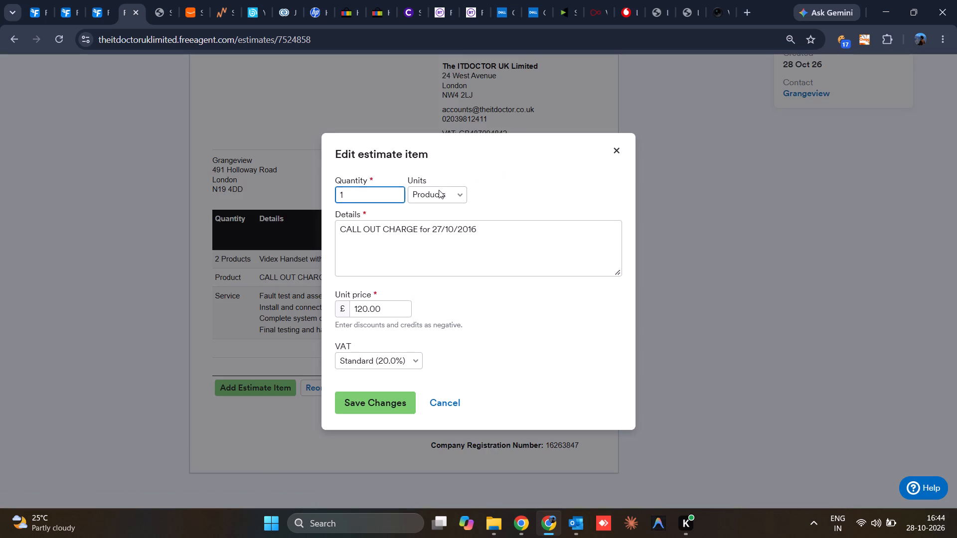
Change the units of the "CALL OUT CHARGE for 27/10/2016" estimate item to Services.
click(437, 318)
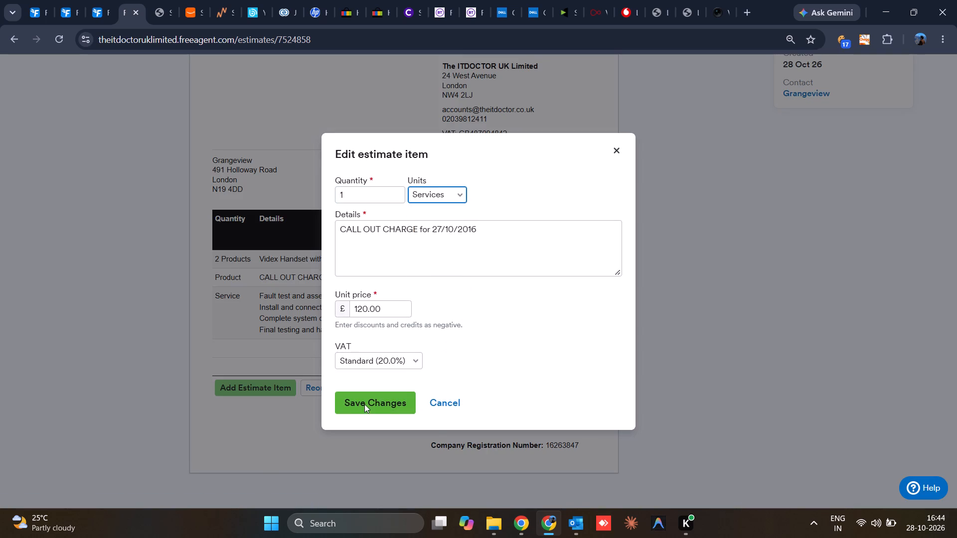
Save the changes to the "CALL OUT CHARGE for 27/10/2016" estimate item.
click(365, 404)
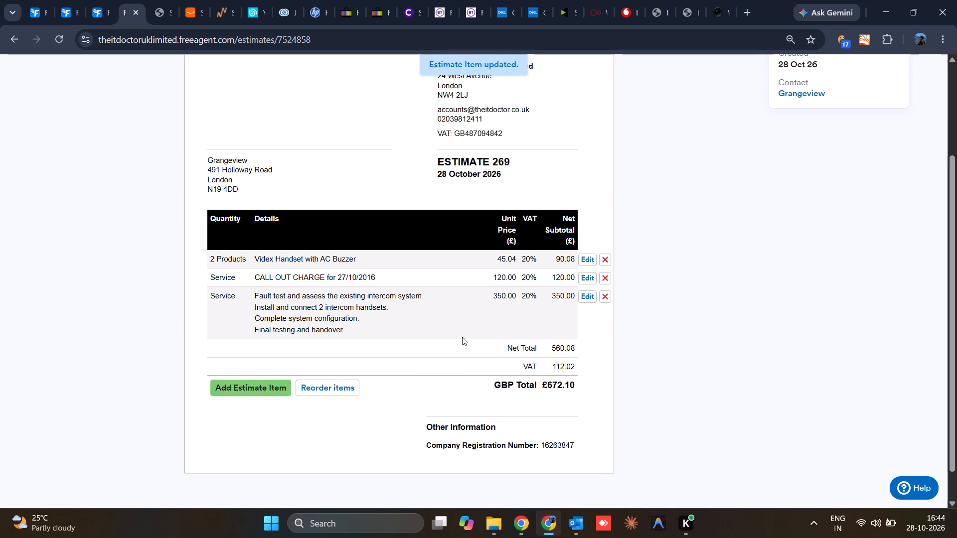